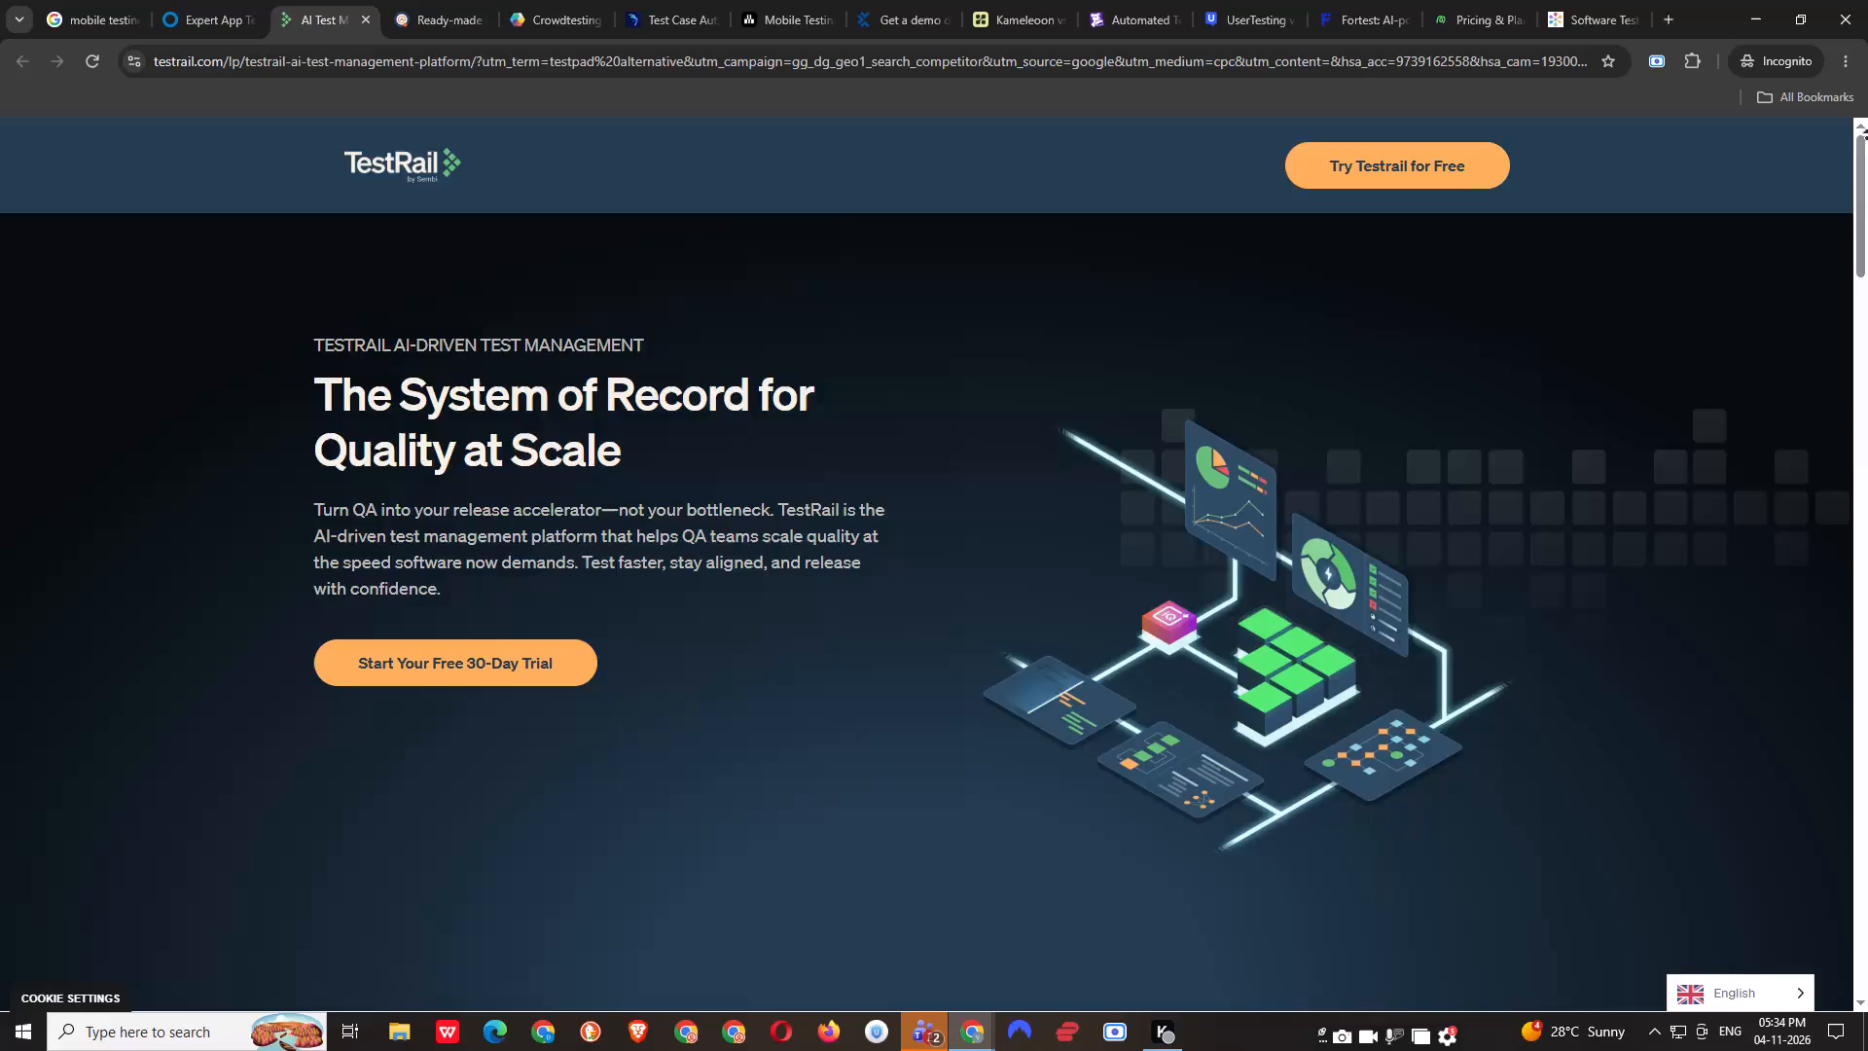
Switch to the Copy of Varsha task Test spreadsheet and copy the 4-Nov-26 counts, rows 3 to 2680, from Ads Clicked Tracker.
click(1051, 910)
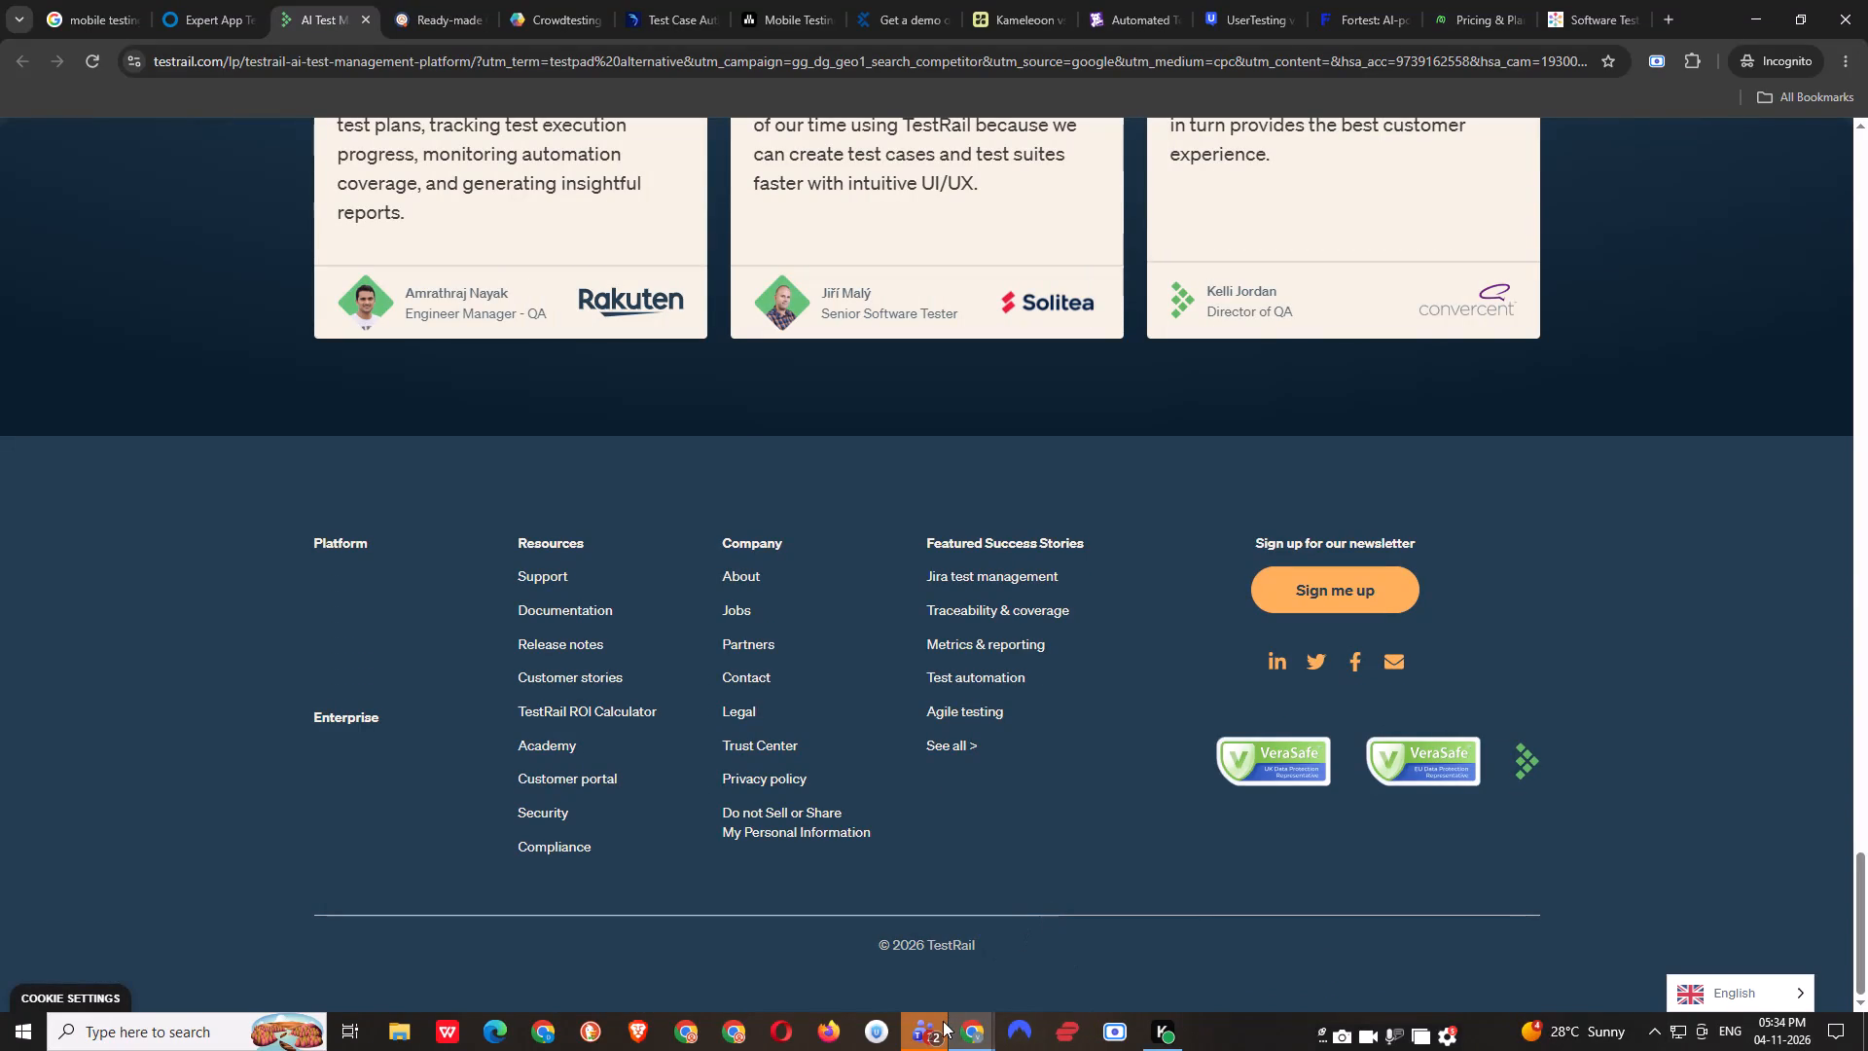
click(962, 1023)
click(918, 980)
scroll(259, 685, up, 4)
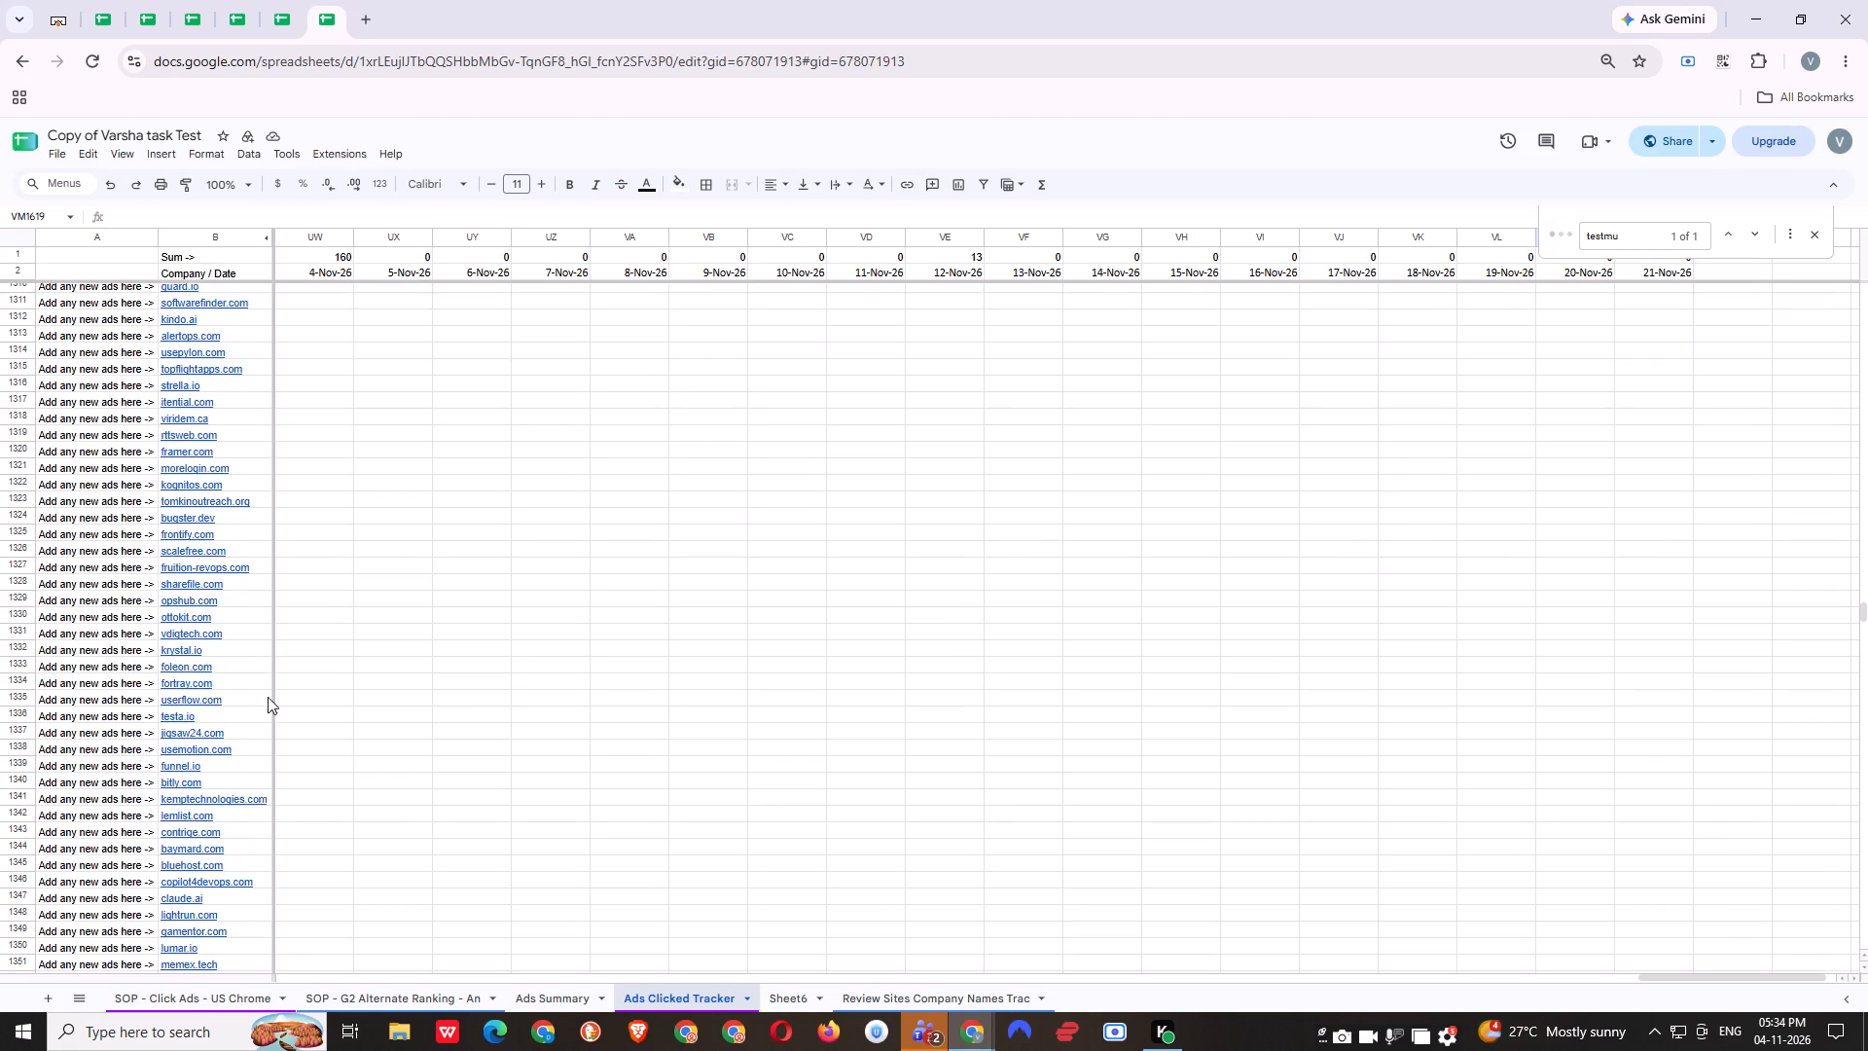
scroll(269, 698, up, 20)
scroll(269, 698, up, 16)
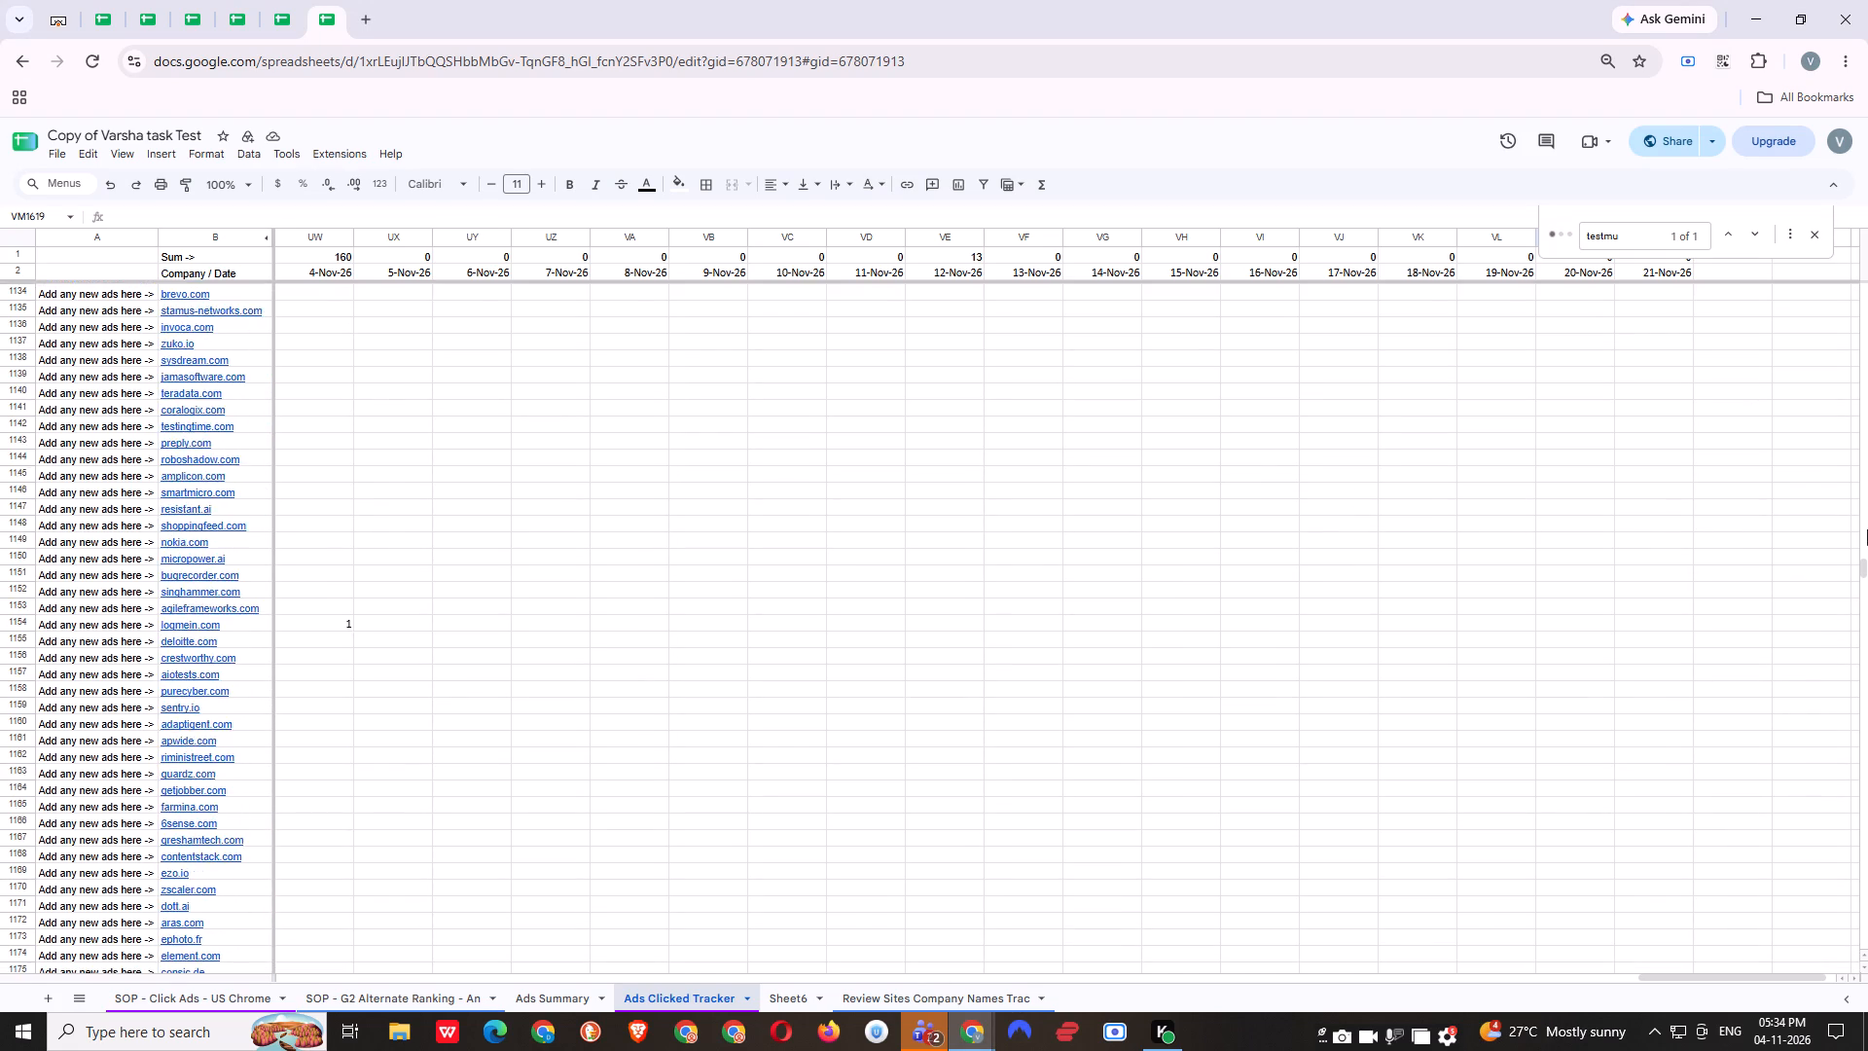
drag(1867, 563, 1867, 208)
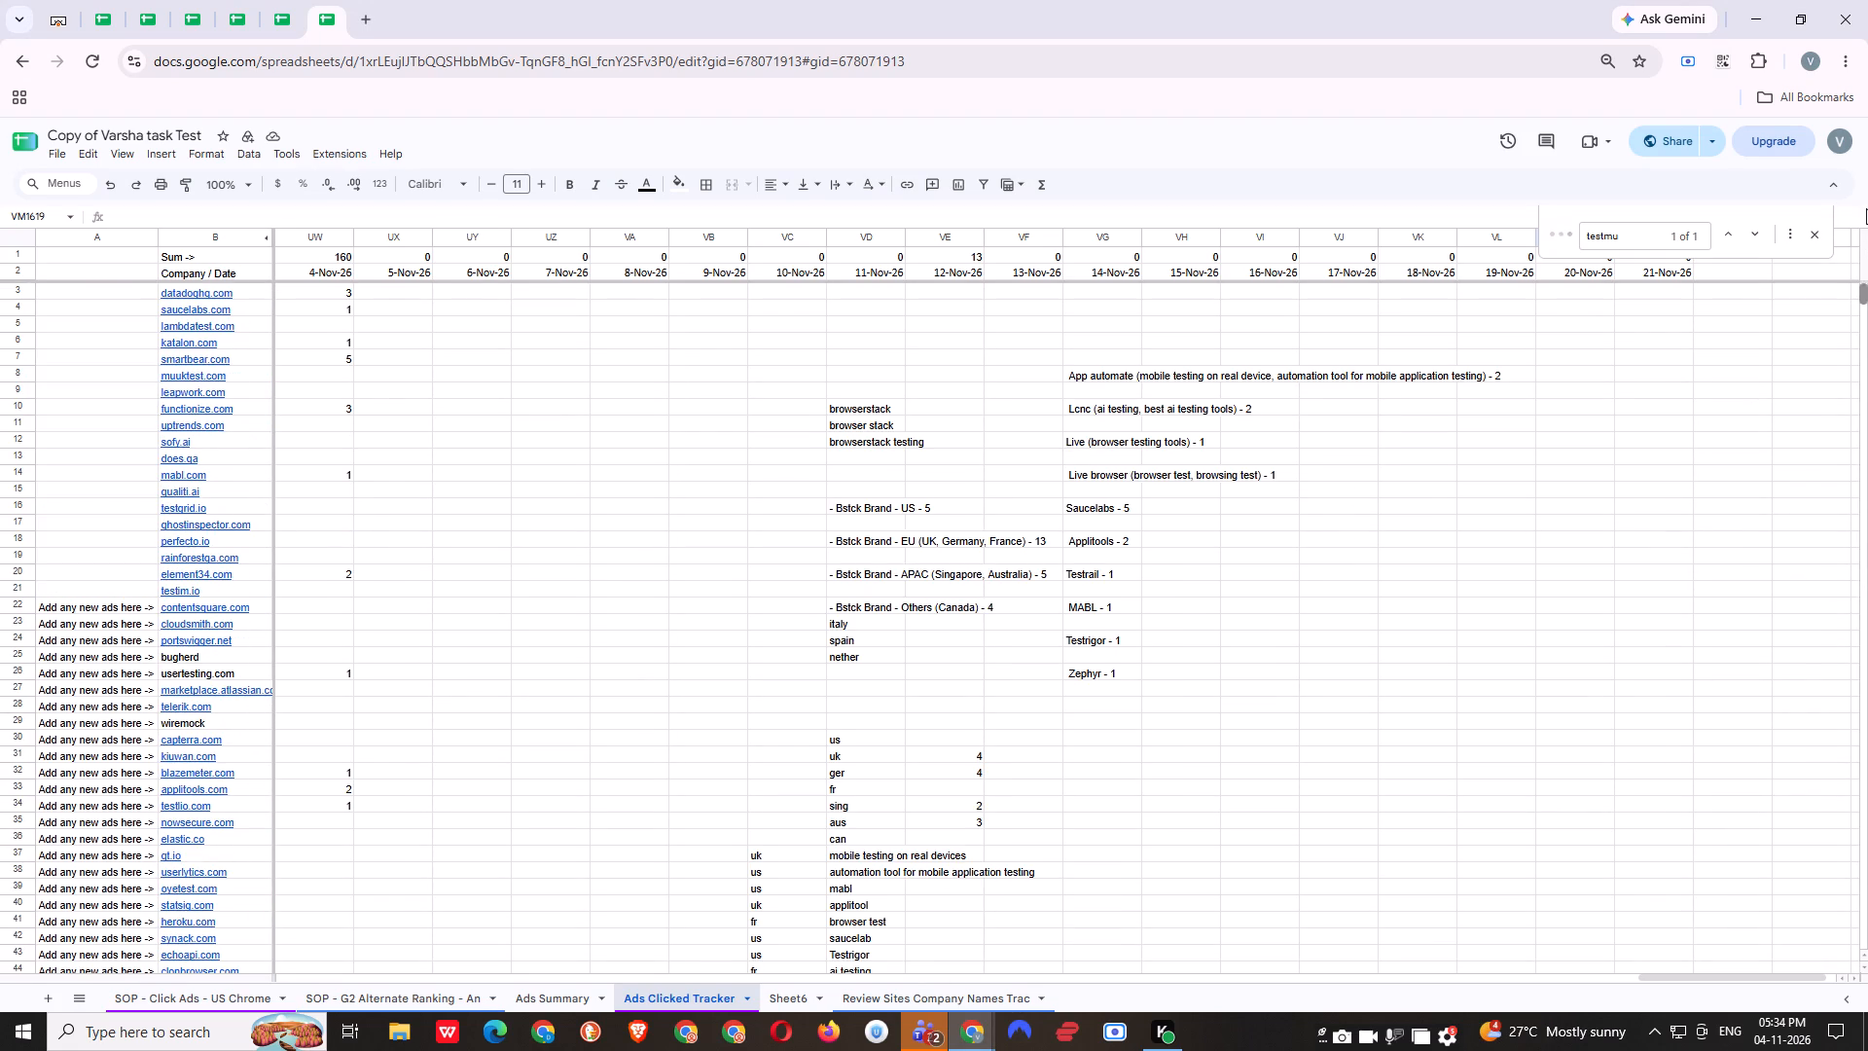
scroll(295, 325, up, 10)
drag(330, 294, 544, 1050)
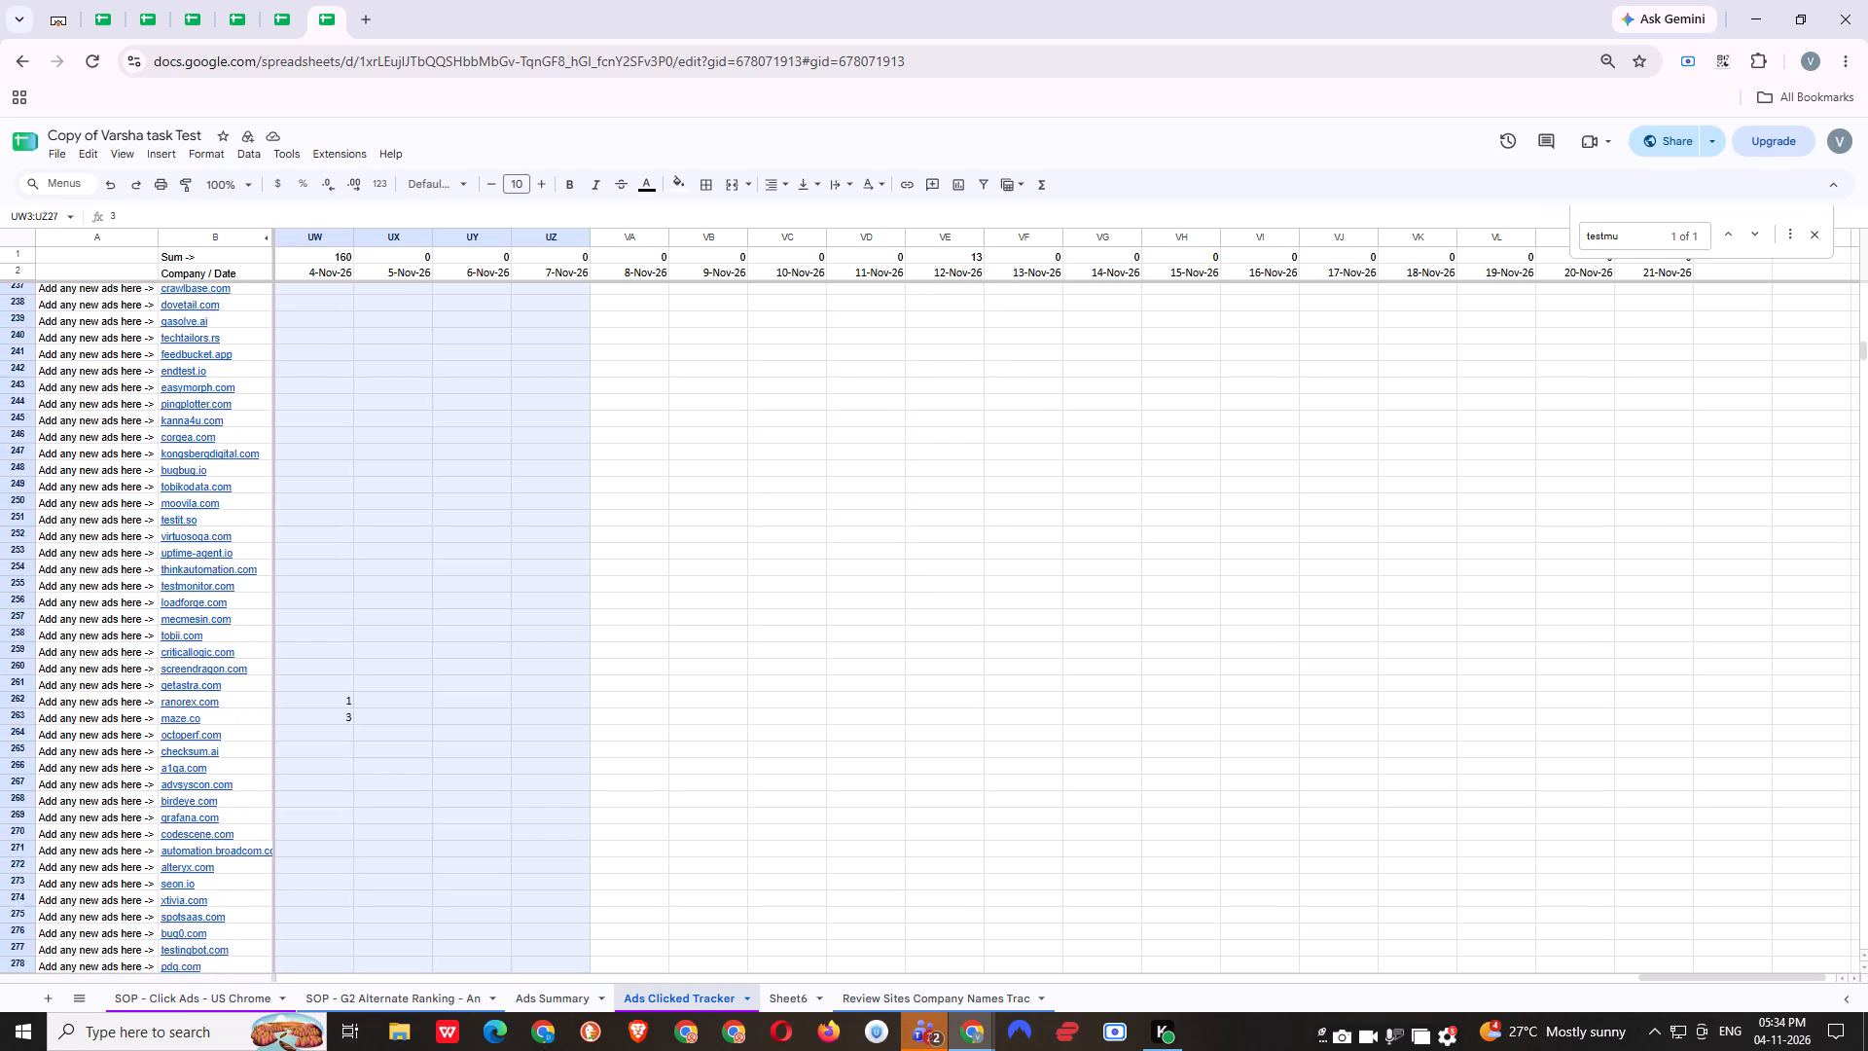
drag(544, 1050, 390, 1050)
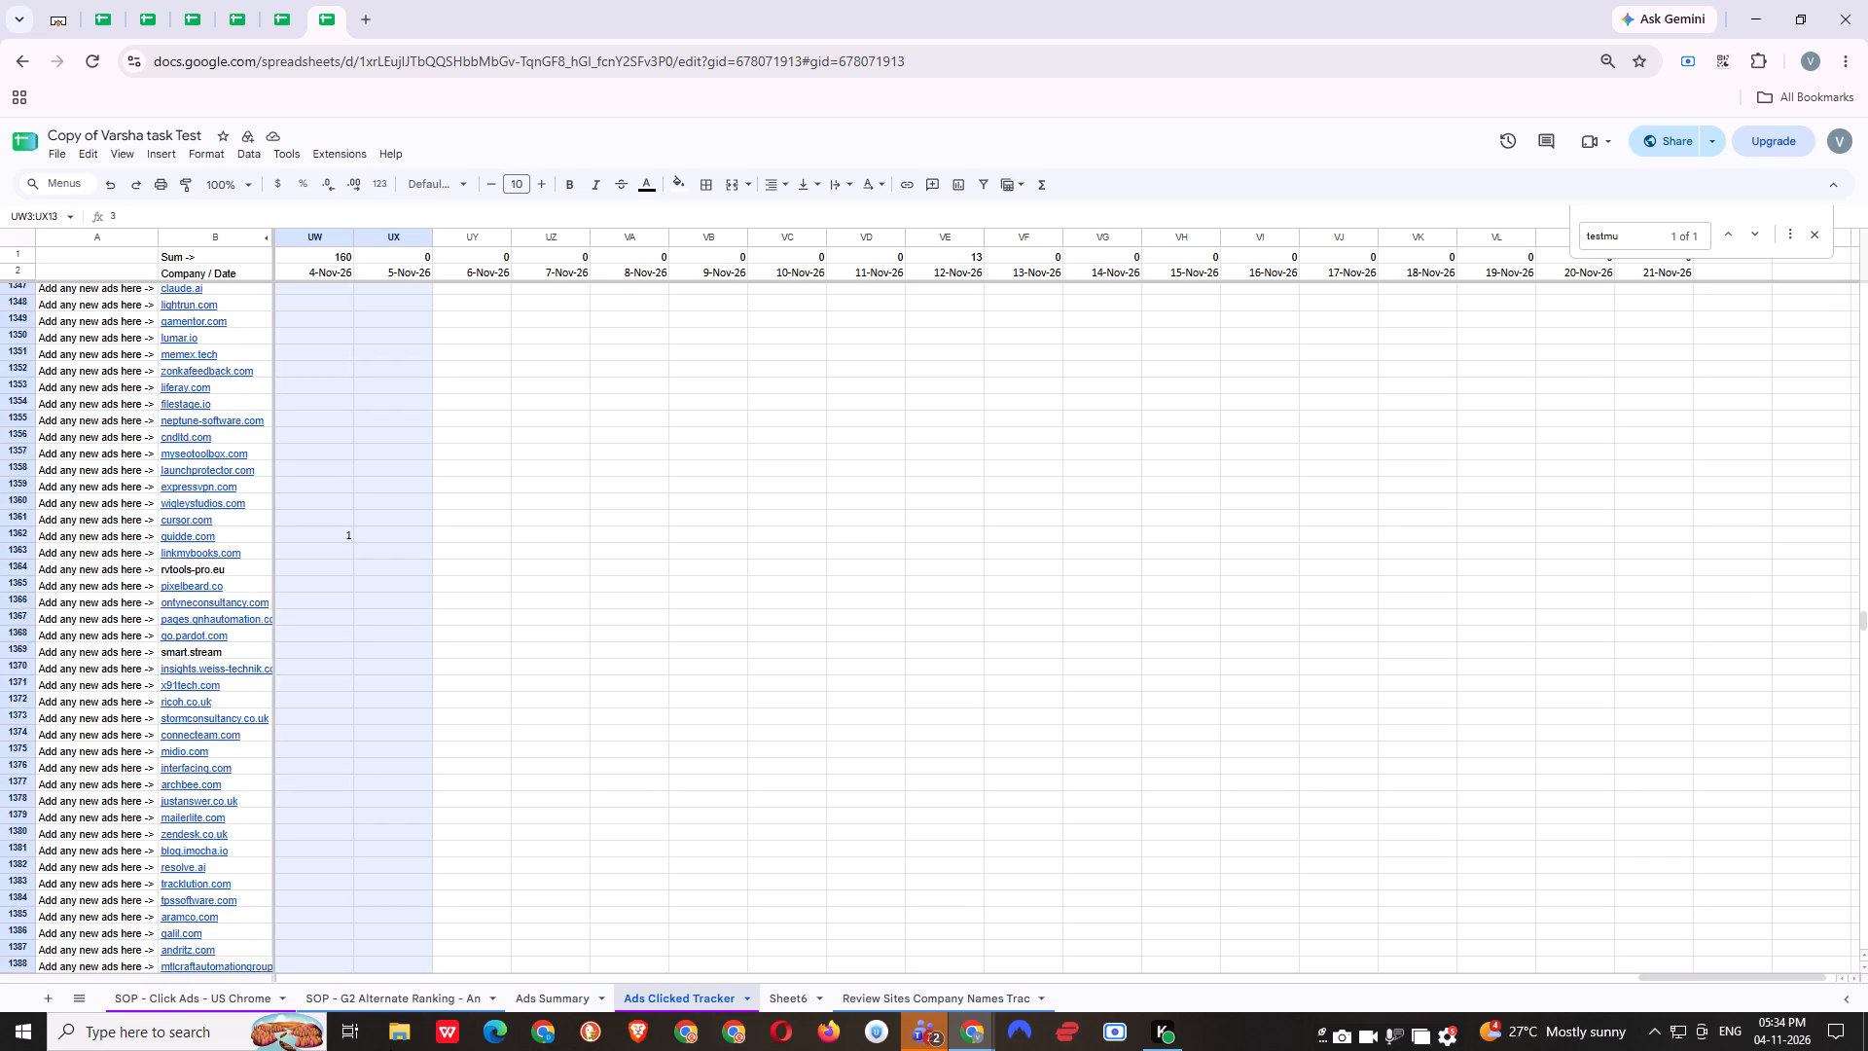
drag(390, 1050, 389, 1050)
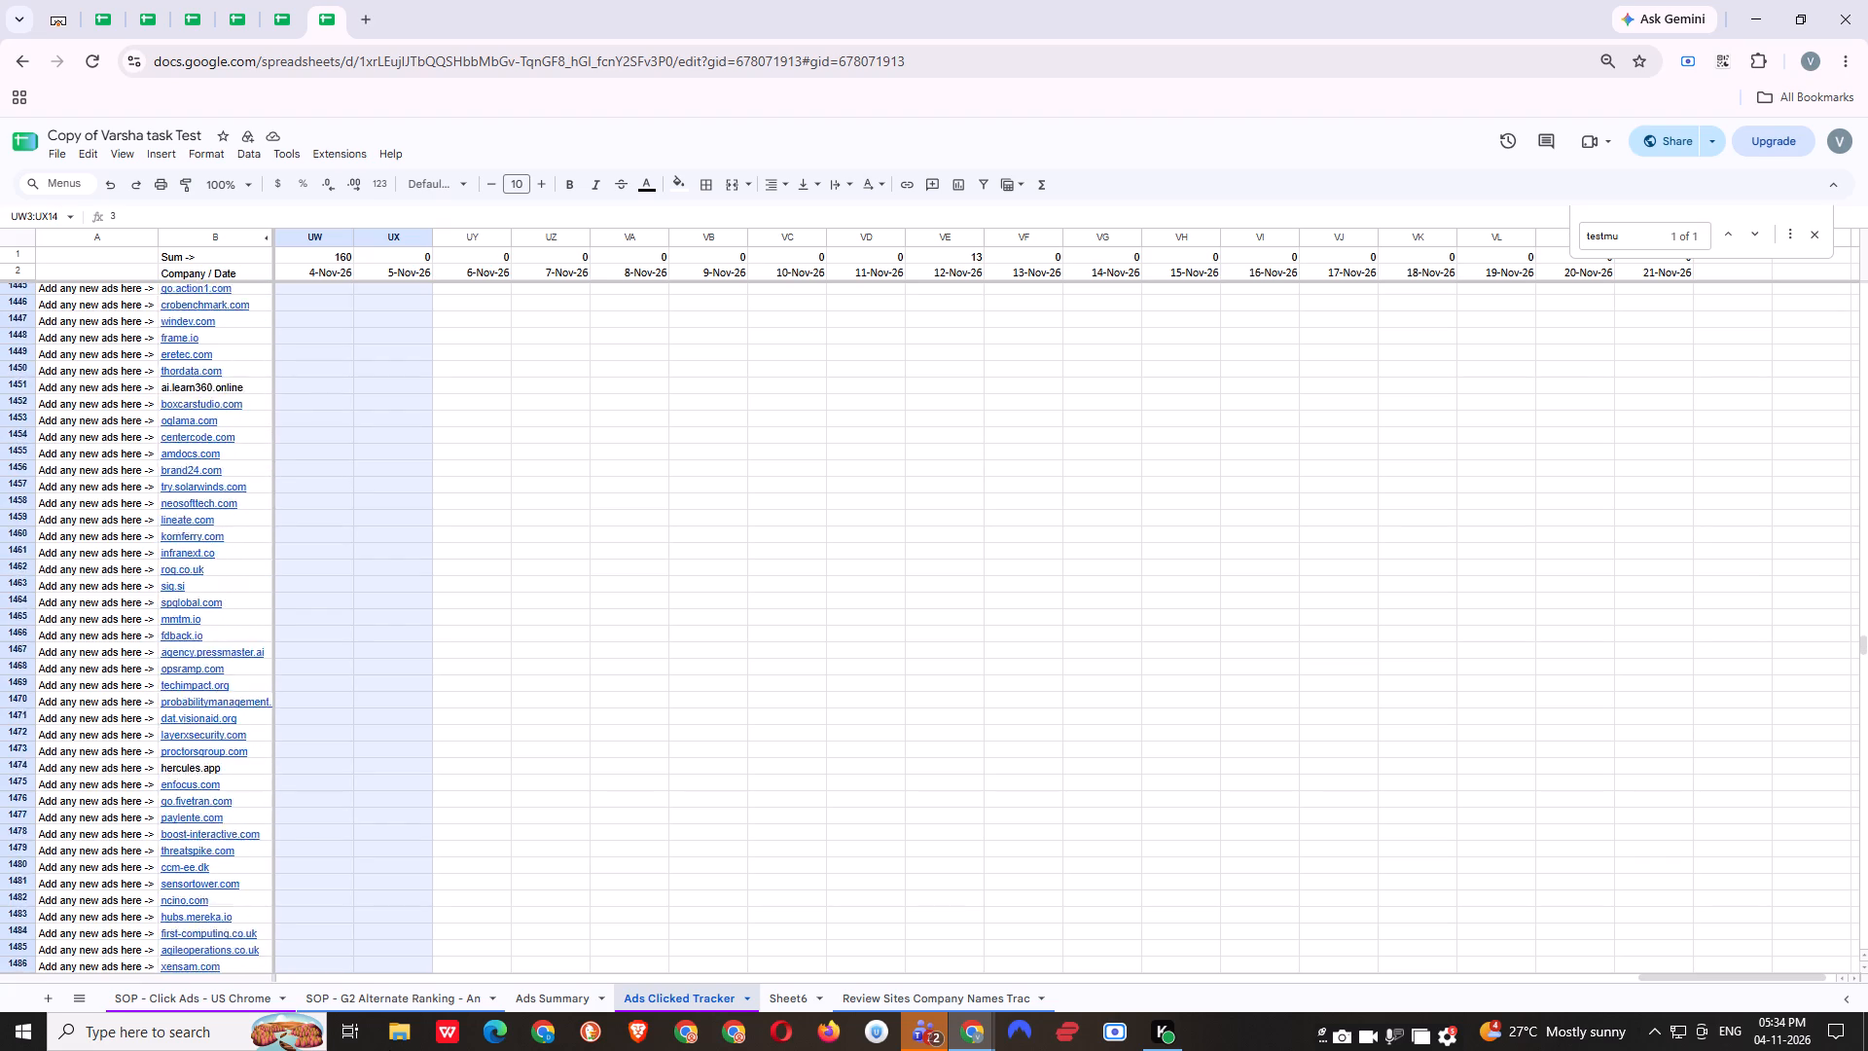
drag(389, 1050, 388, 1050)
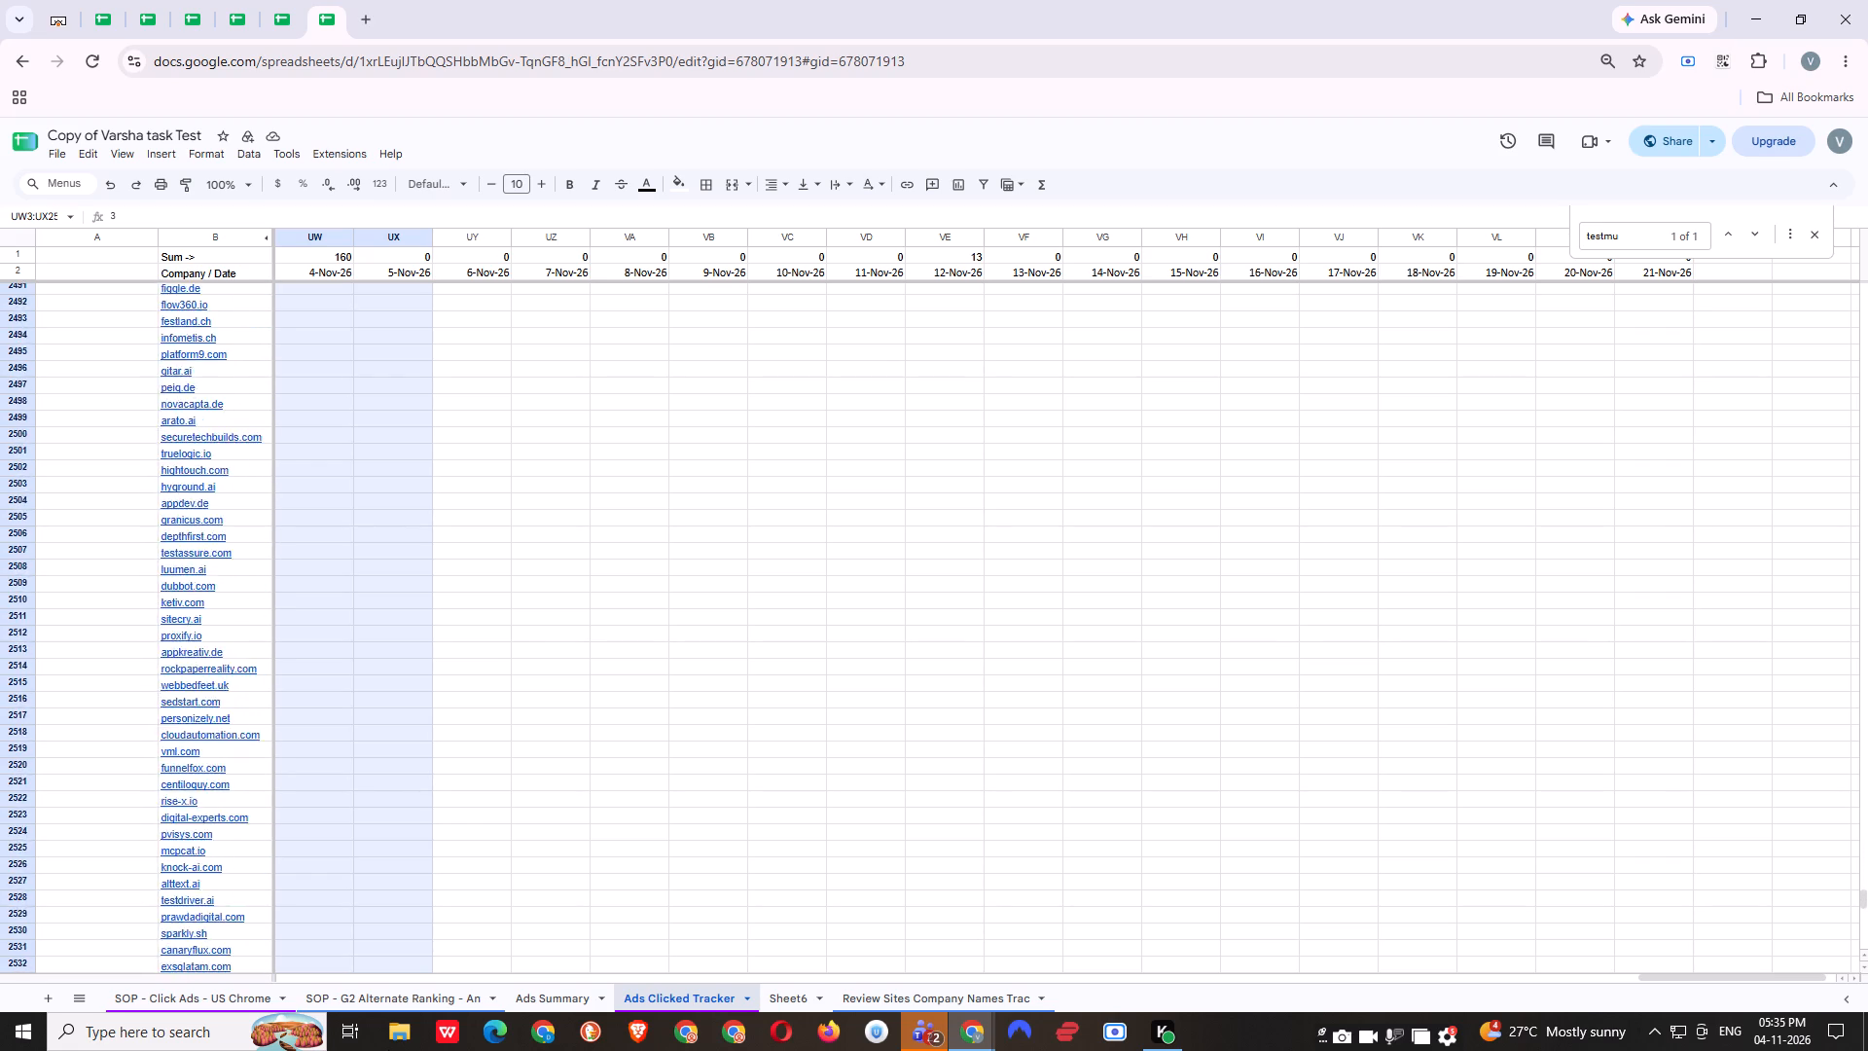
drag(388, 1050, 387, 1050)
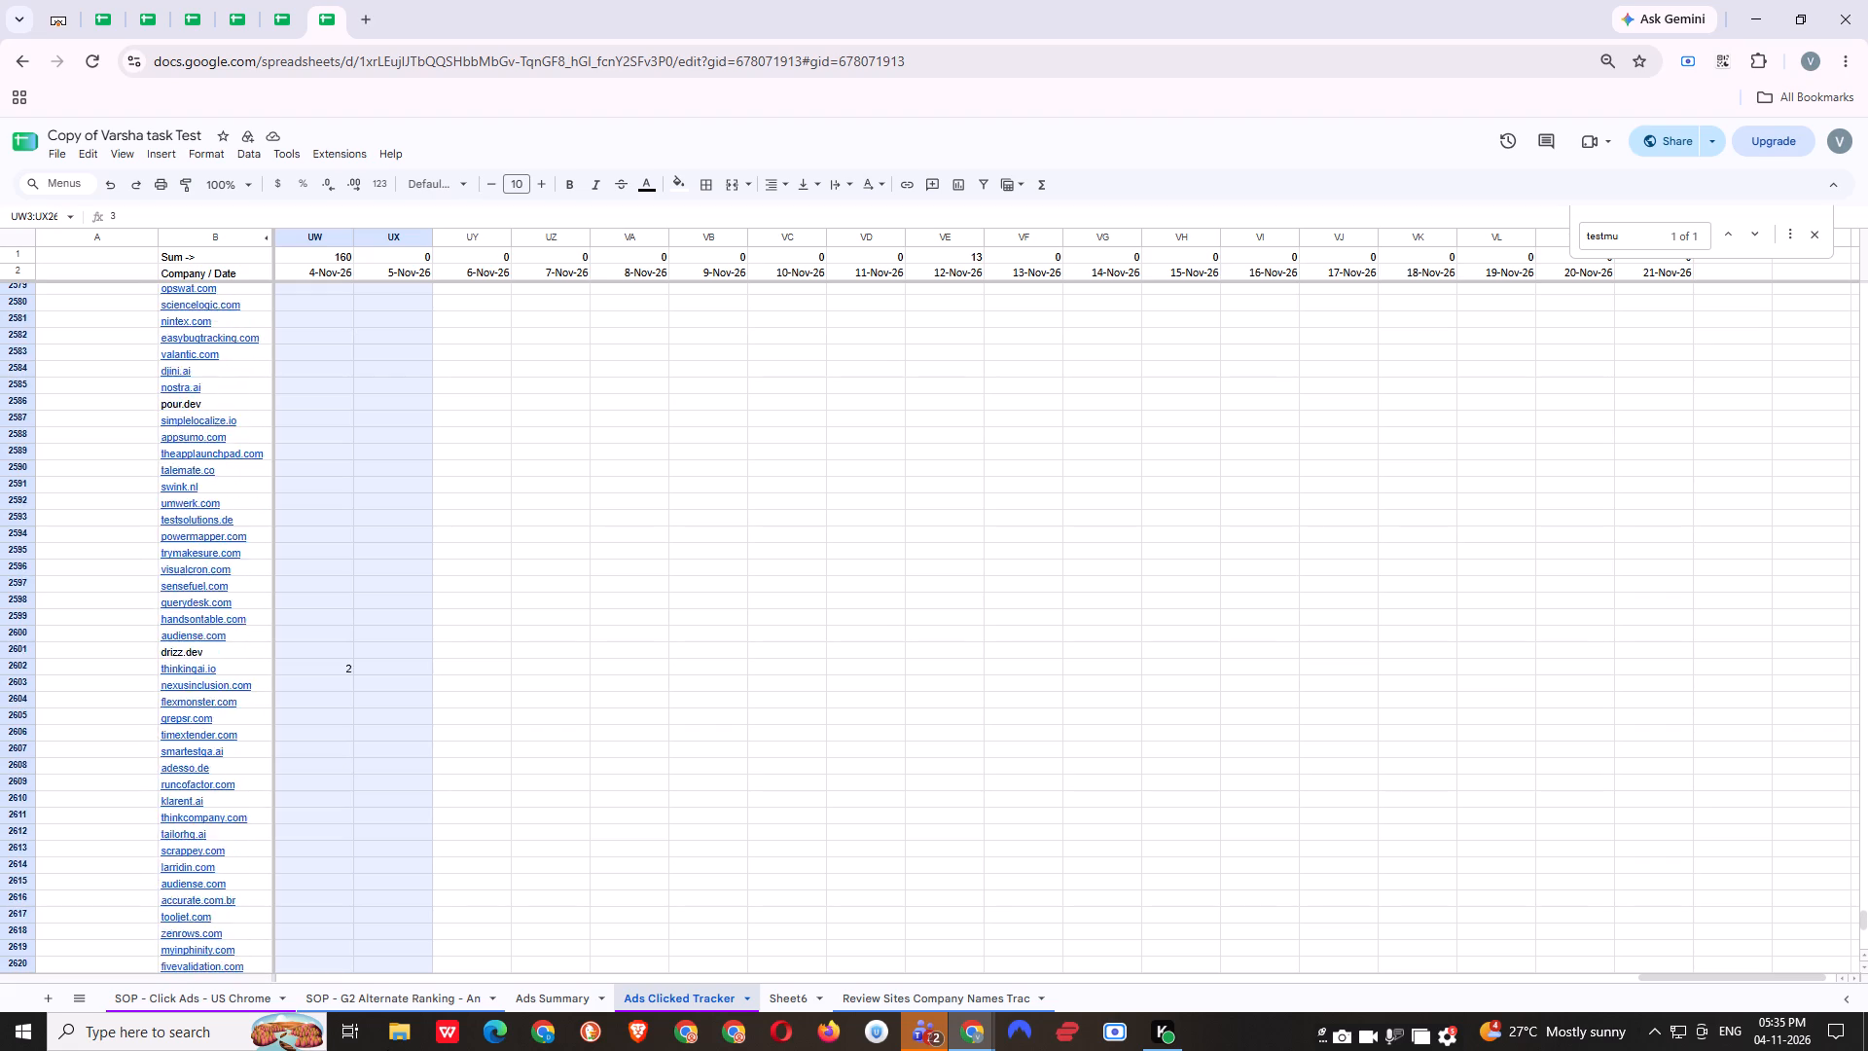
drag(387, 1050, 385, 1047)
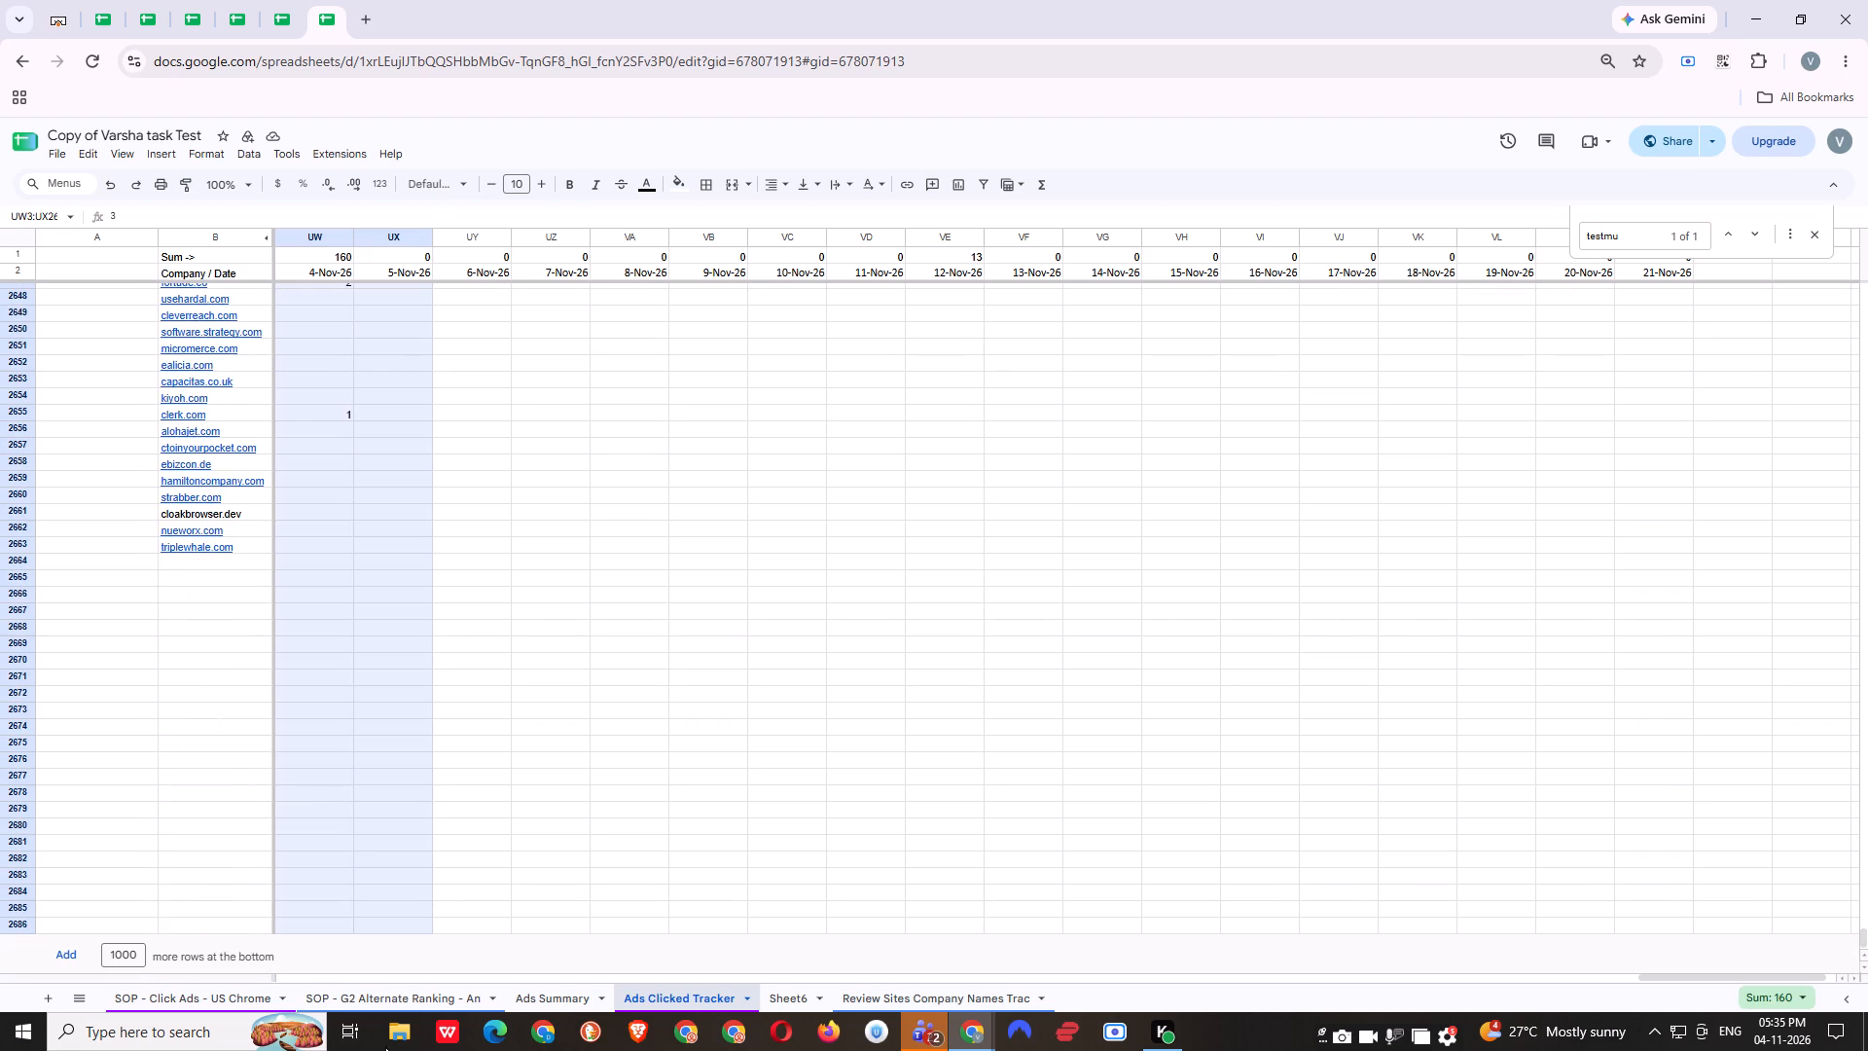
drag(385, 1047, 327, 825)
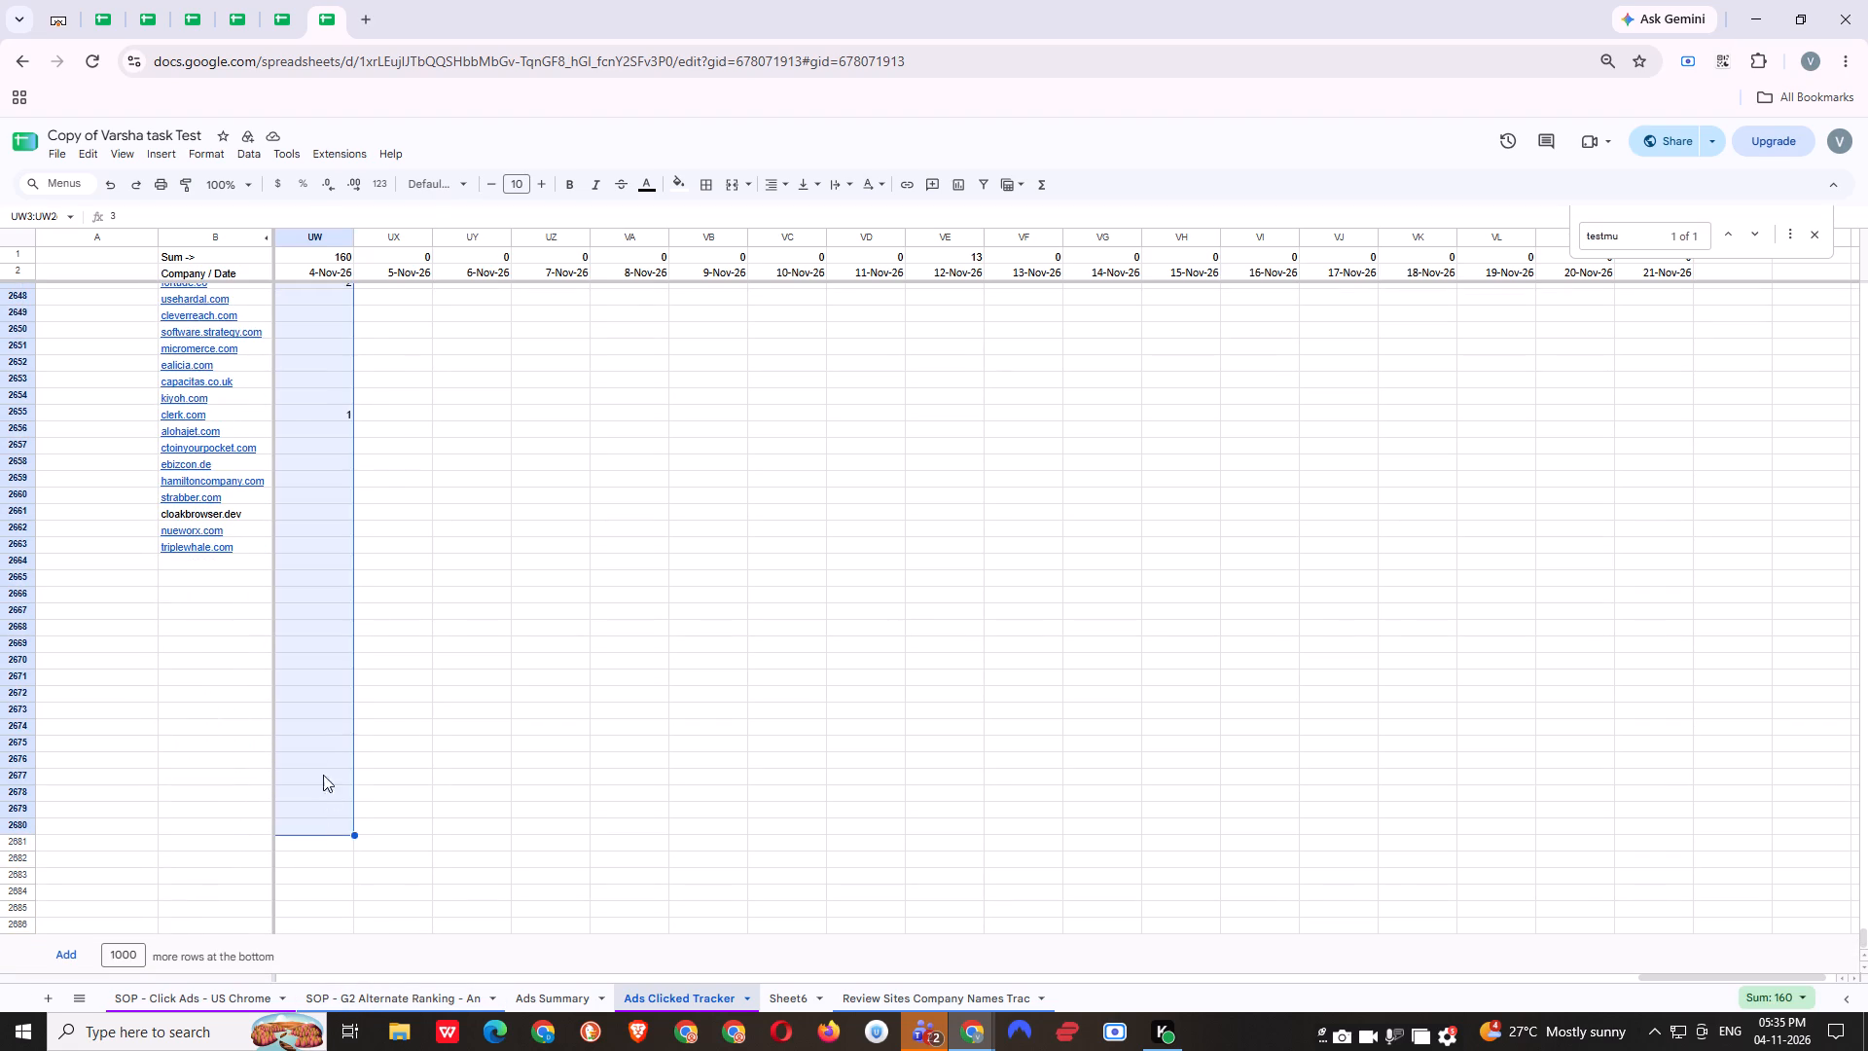
right_click(316, 737)
right_click(315, 737)
click(361, 169)
In the Varsha task Test spreadsheet, dismiss the suspicious-file notice and delete the 3-Nov-26 column from Ads Clicked Tracker.
click(283, 27)
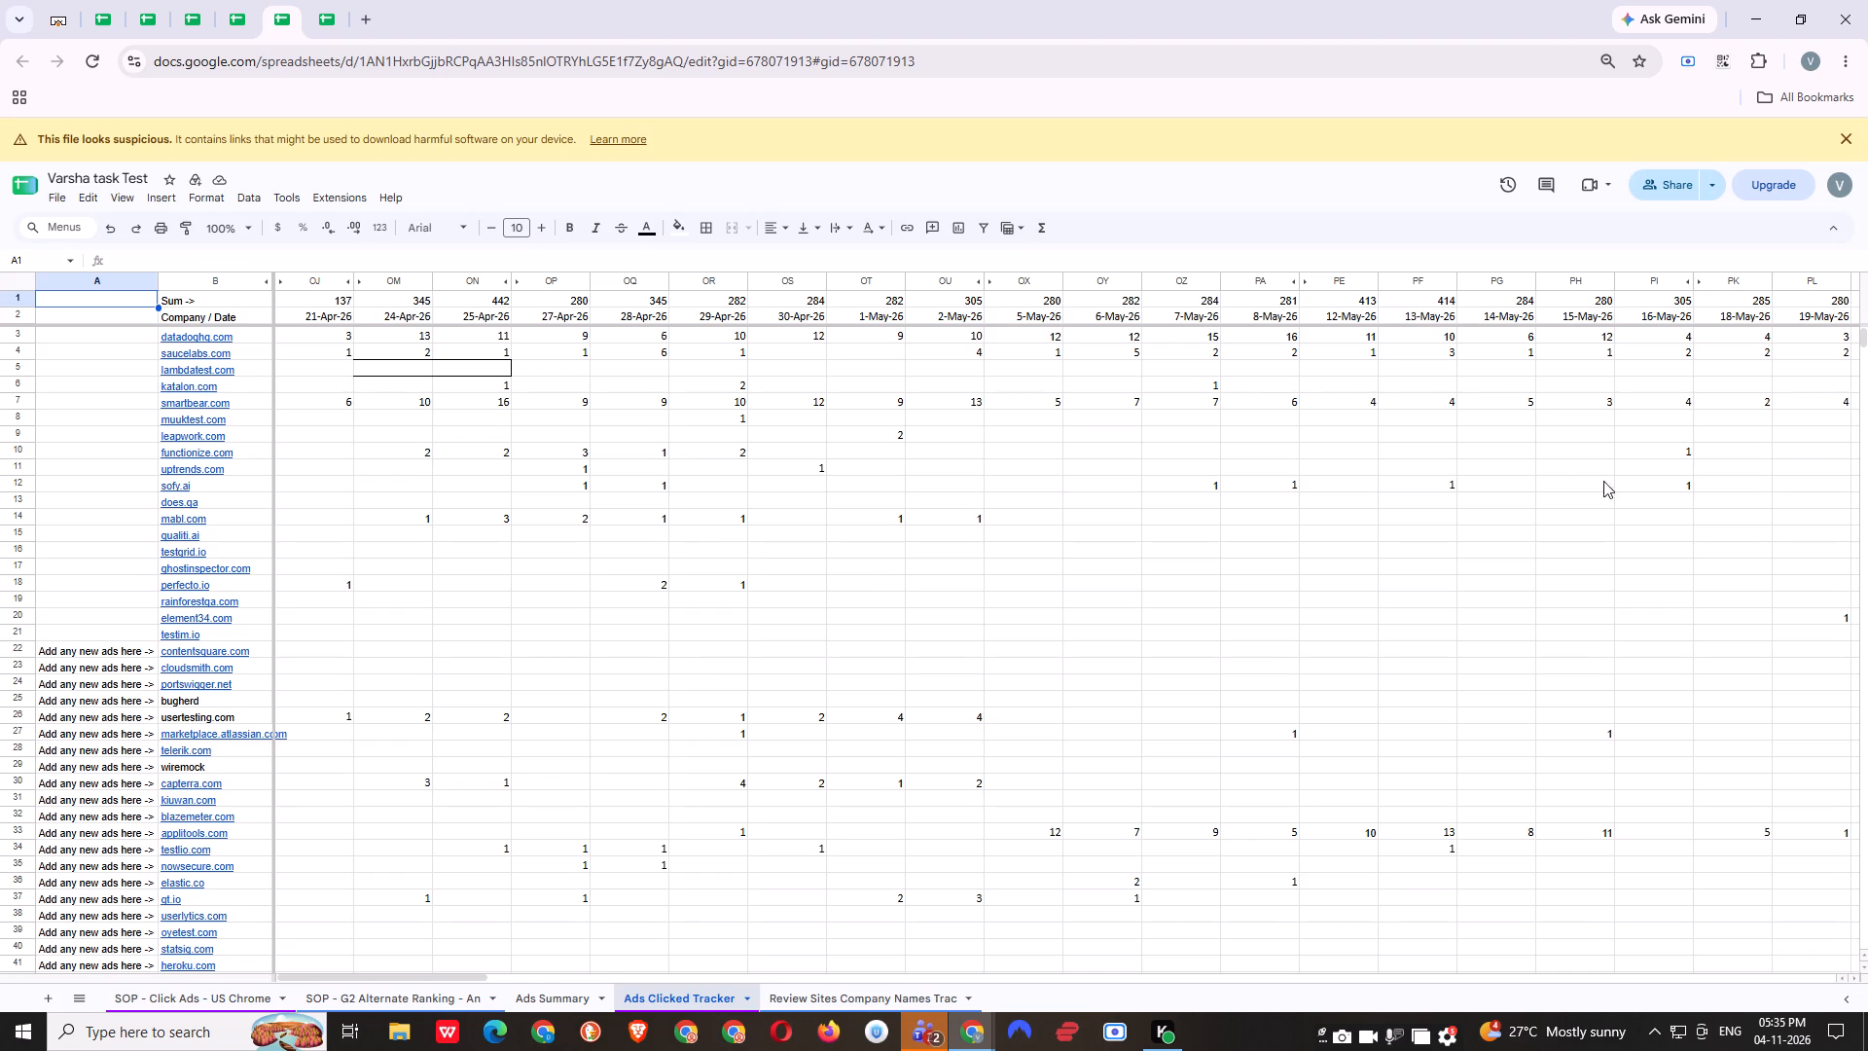
click(1845, 138)
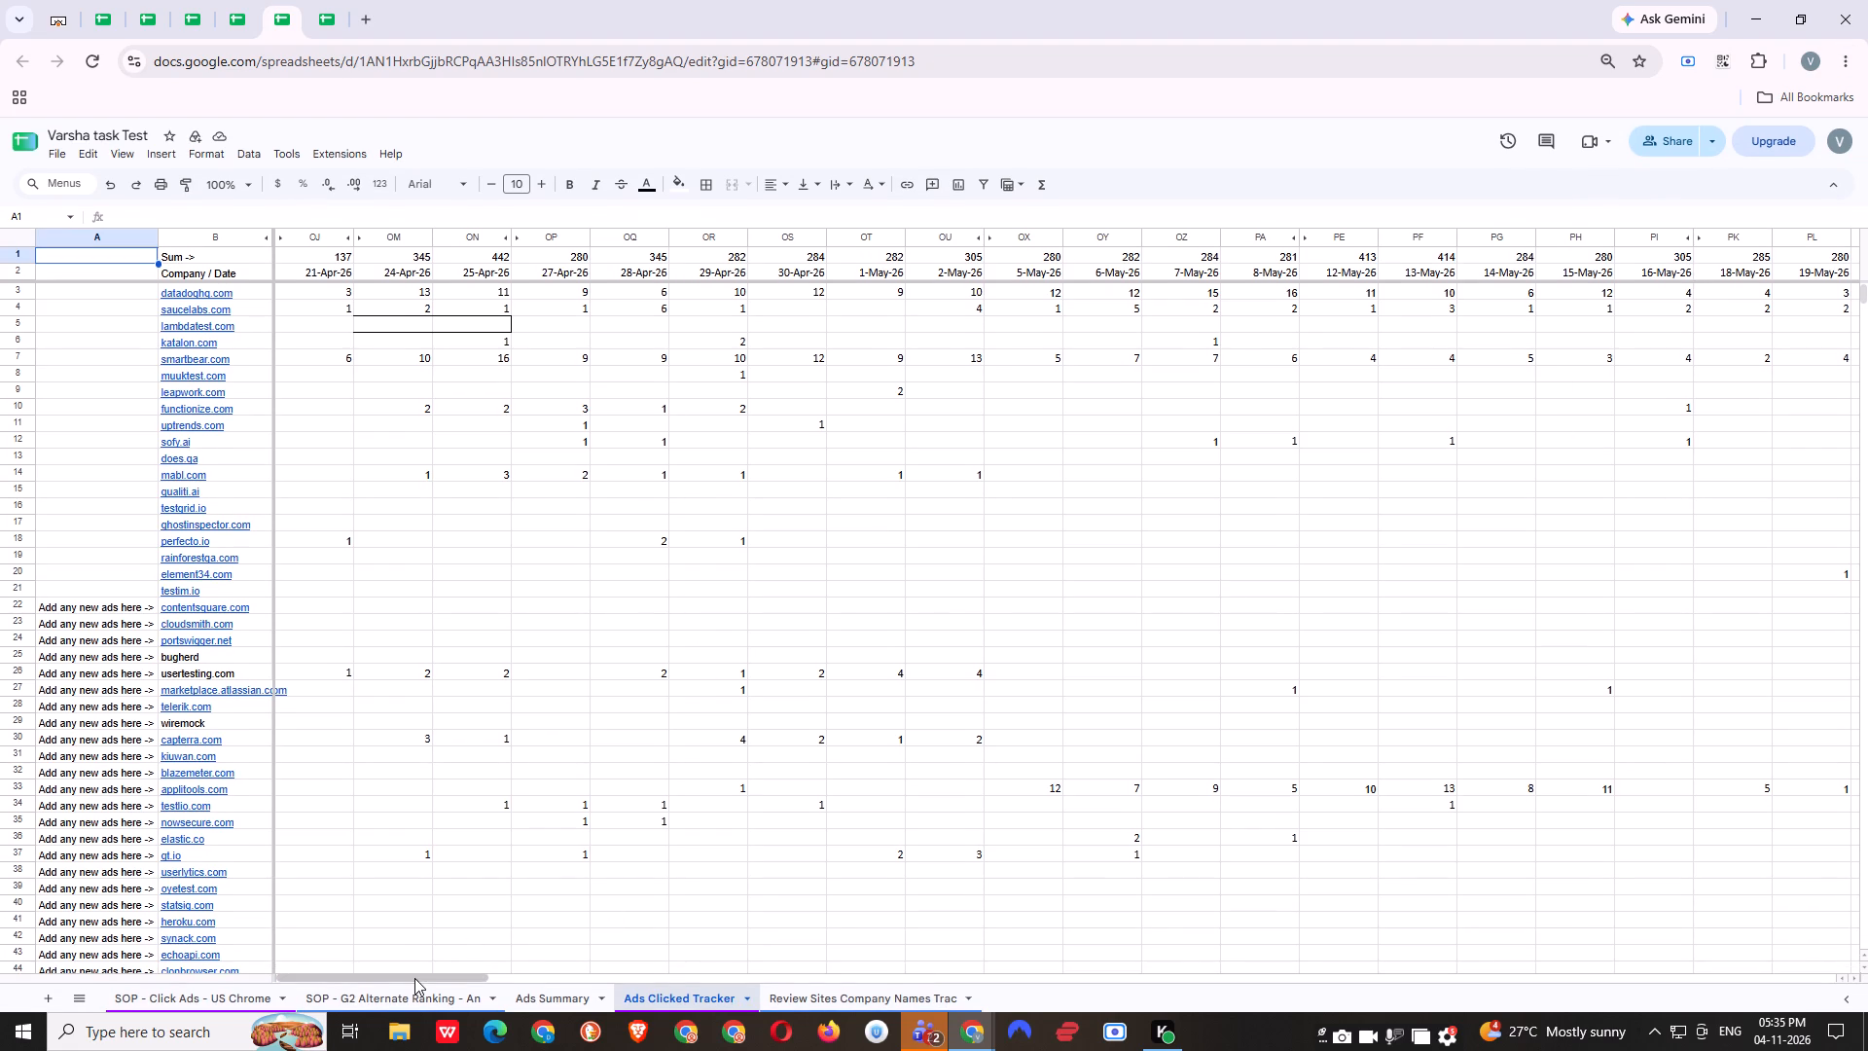
drag(414, 978, 1867, 1038)
scroll(1599, 551, up, 10)
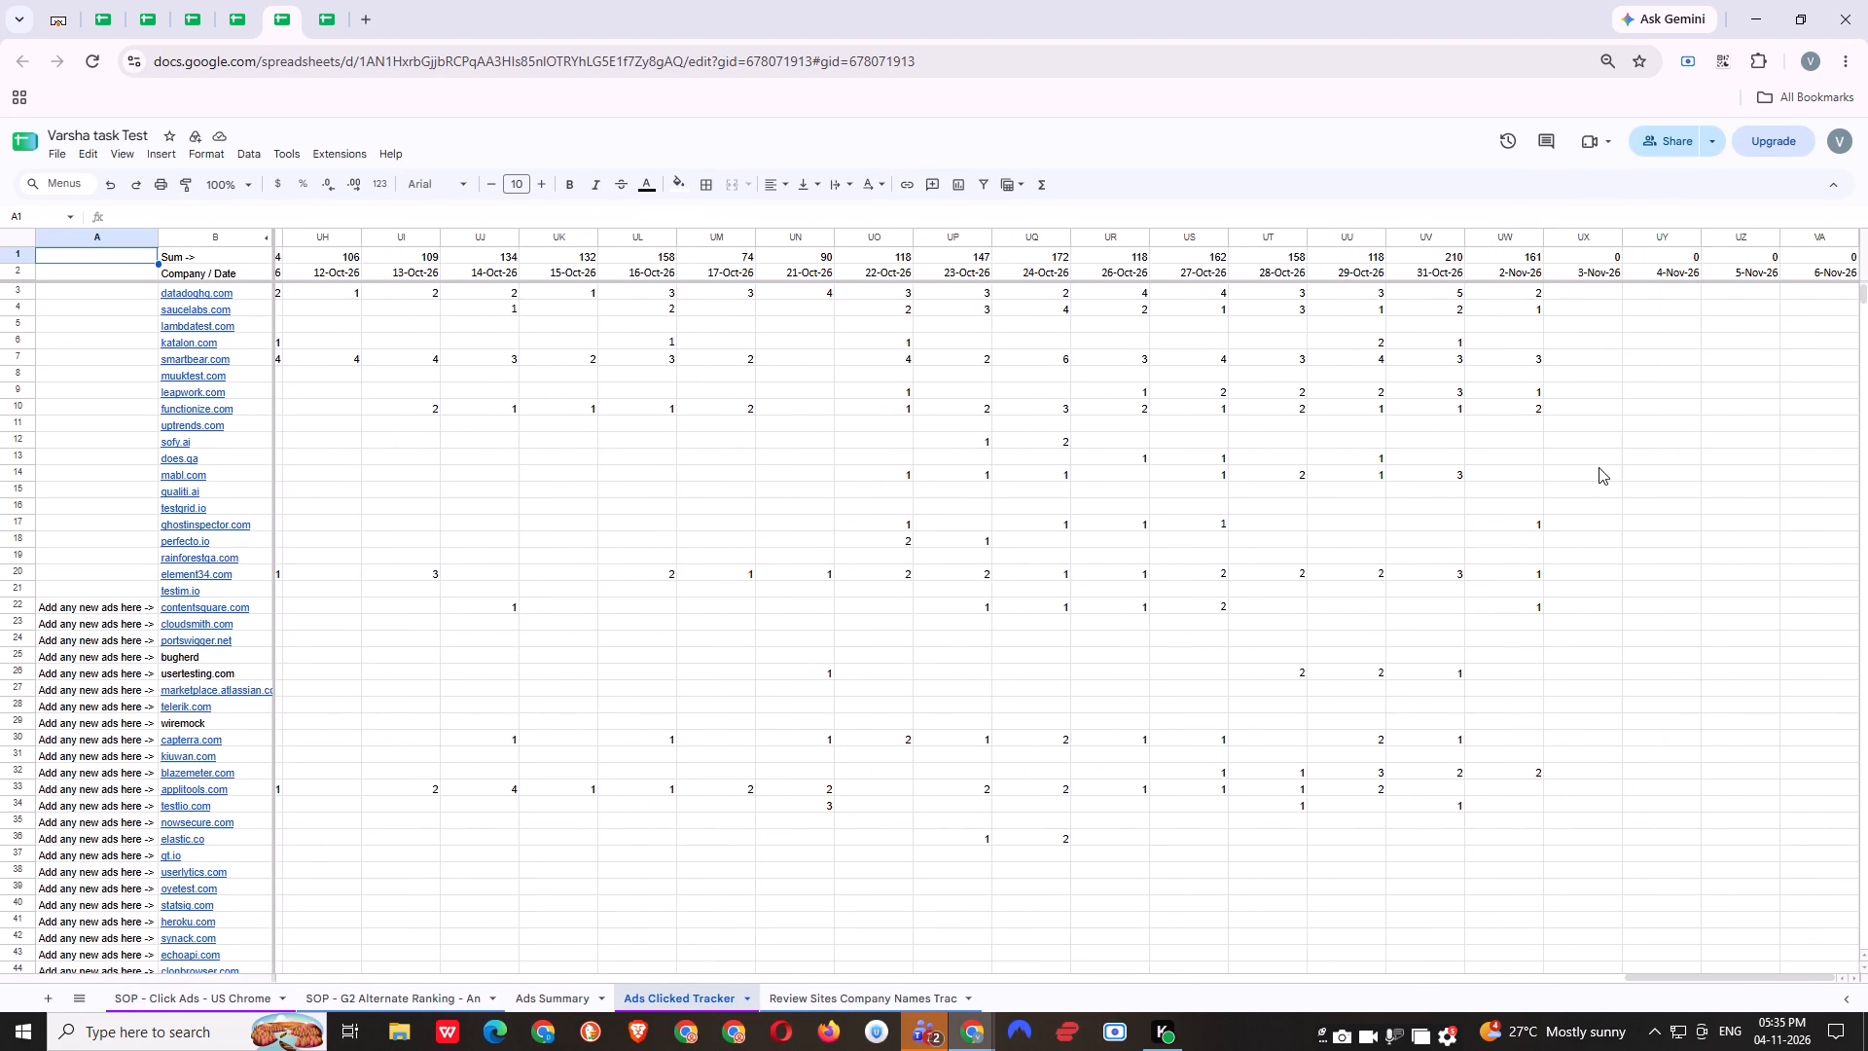
right_click(1582, 241)
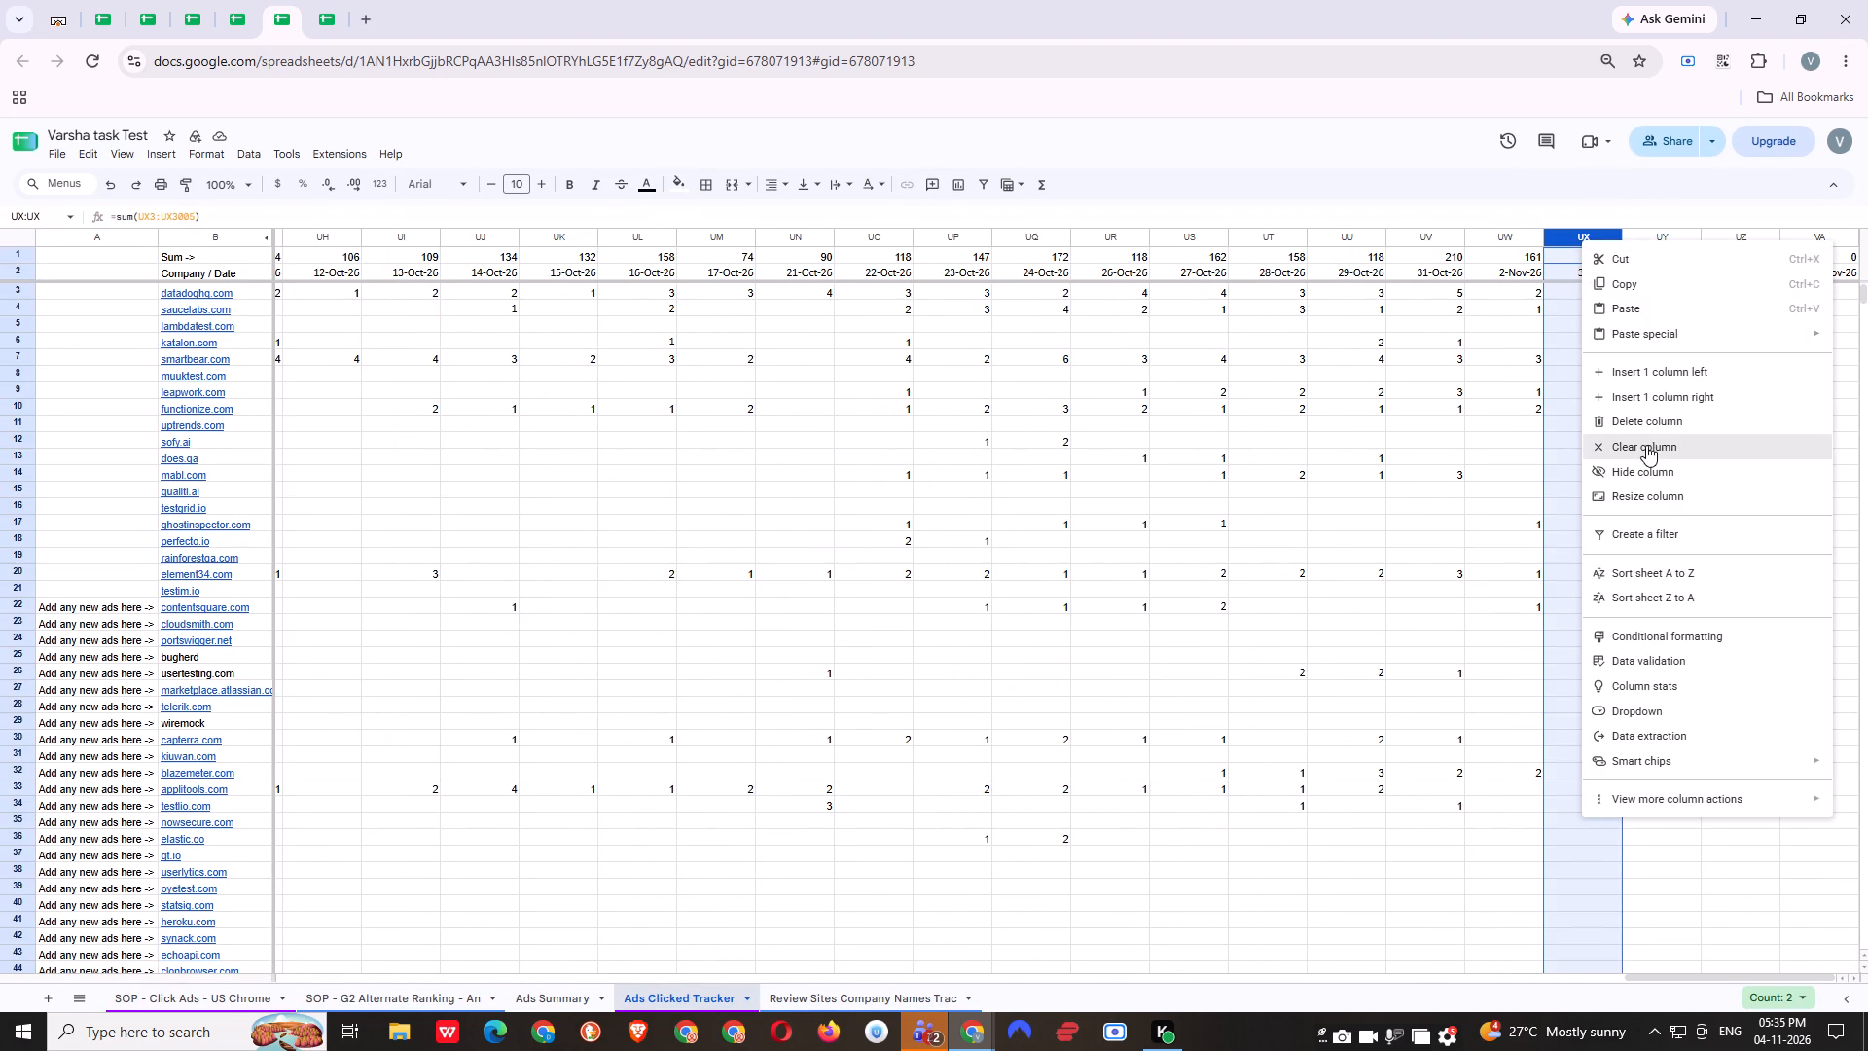
click(1650, 417)
Paste the copied counts into the 4-Nov-26 column of Ads Clicked Tracker, starting at the datadoghq.com row.
click(1664, 335)
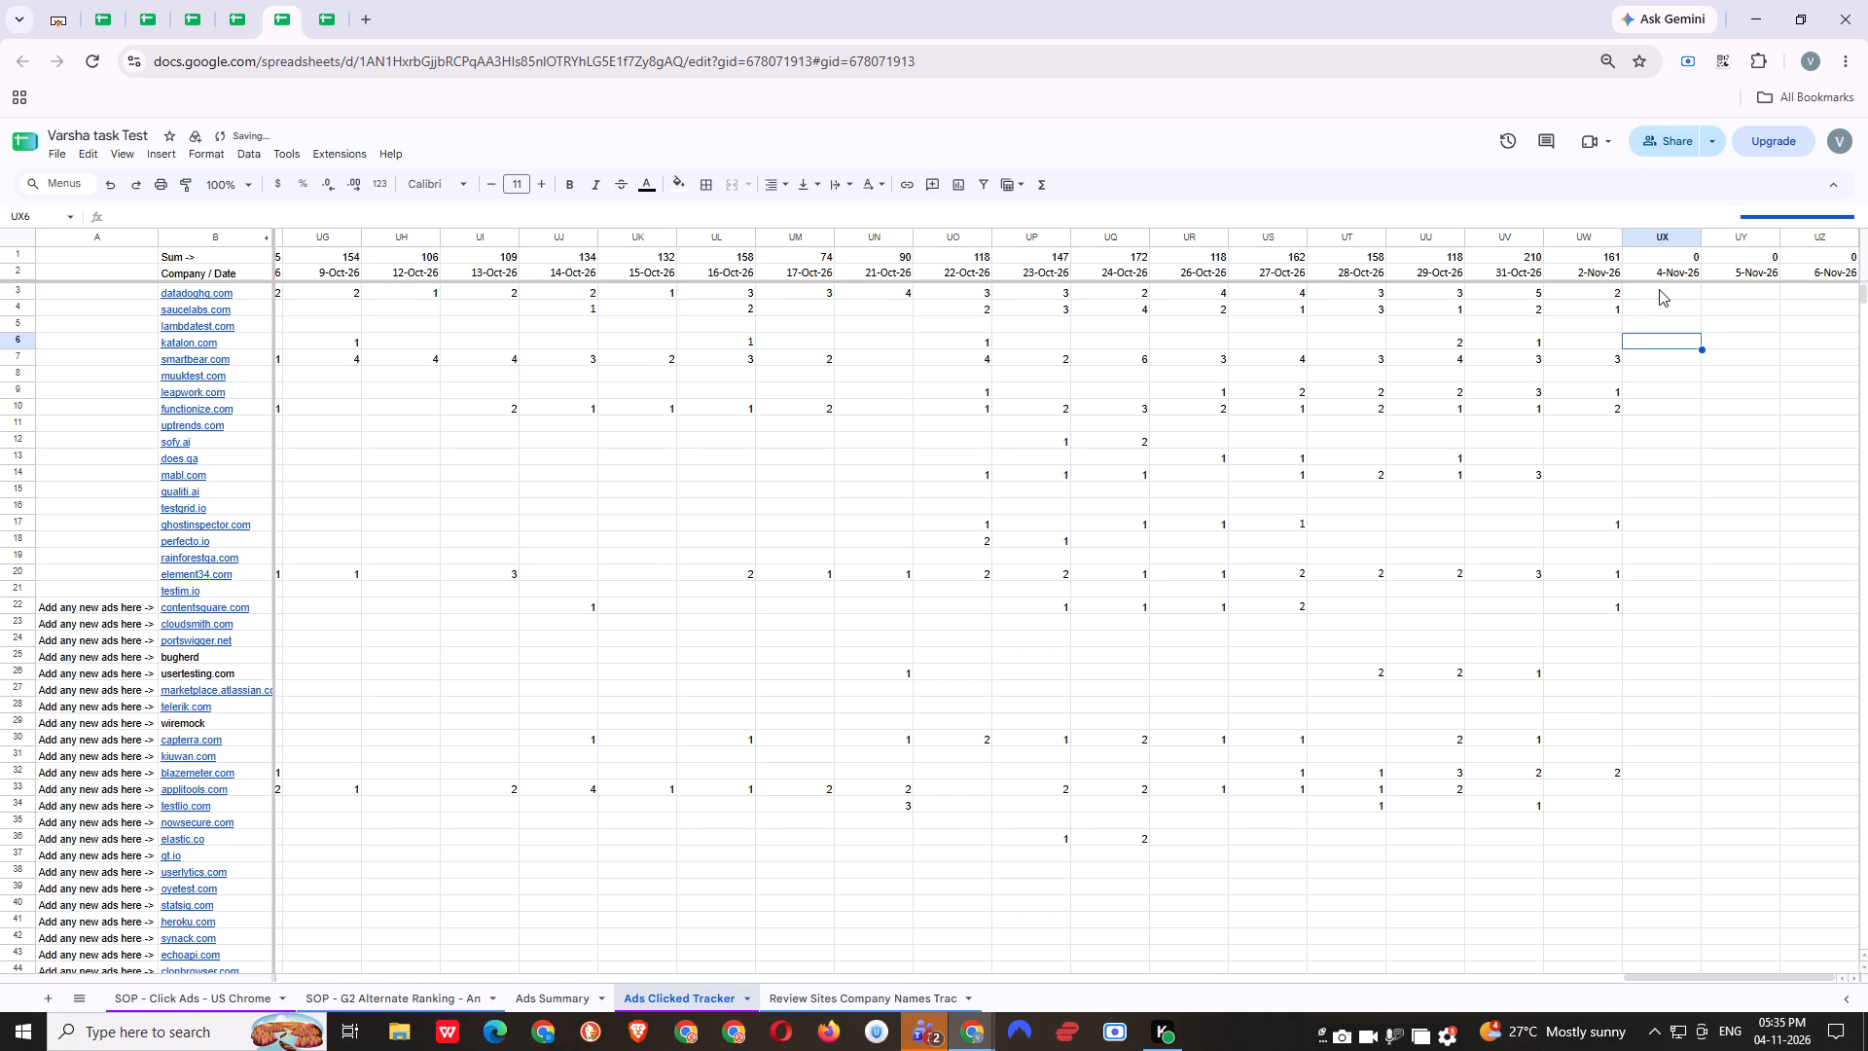
click(1659, 289)
key(ctrl+v)
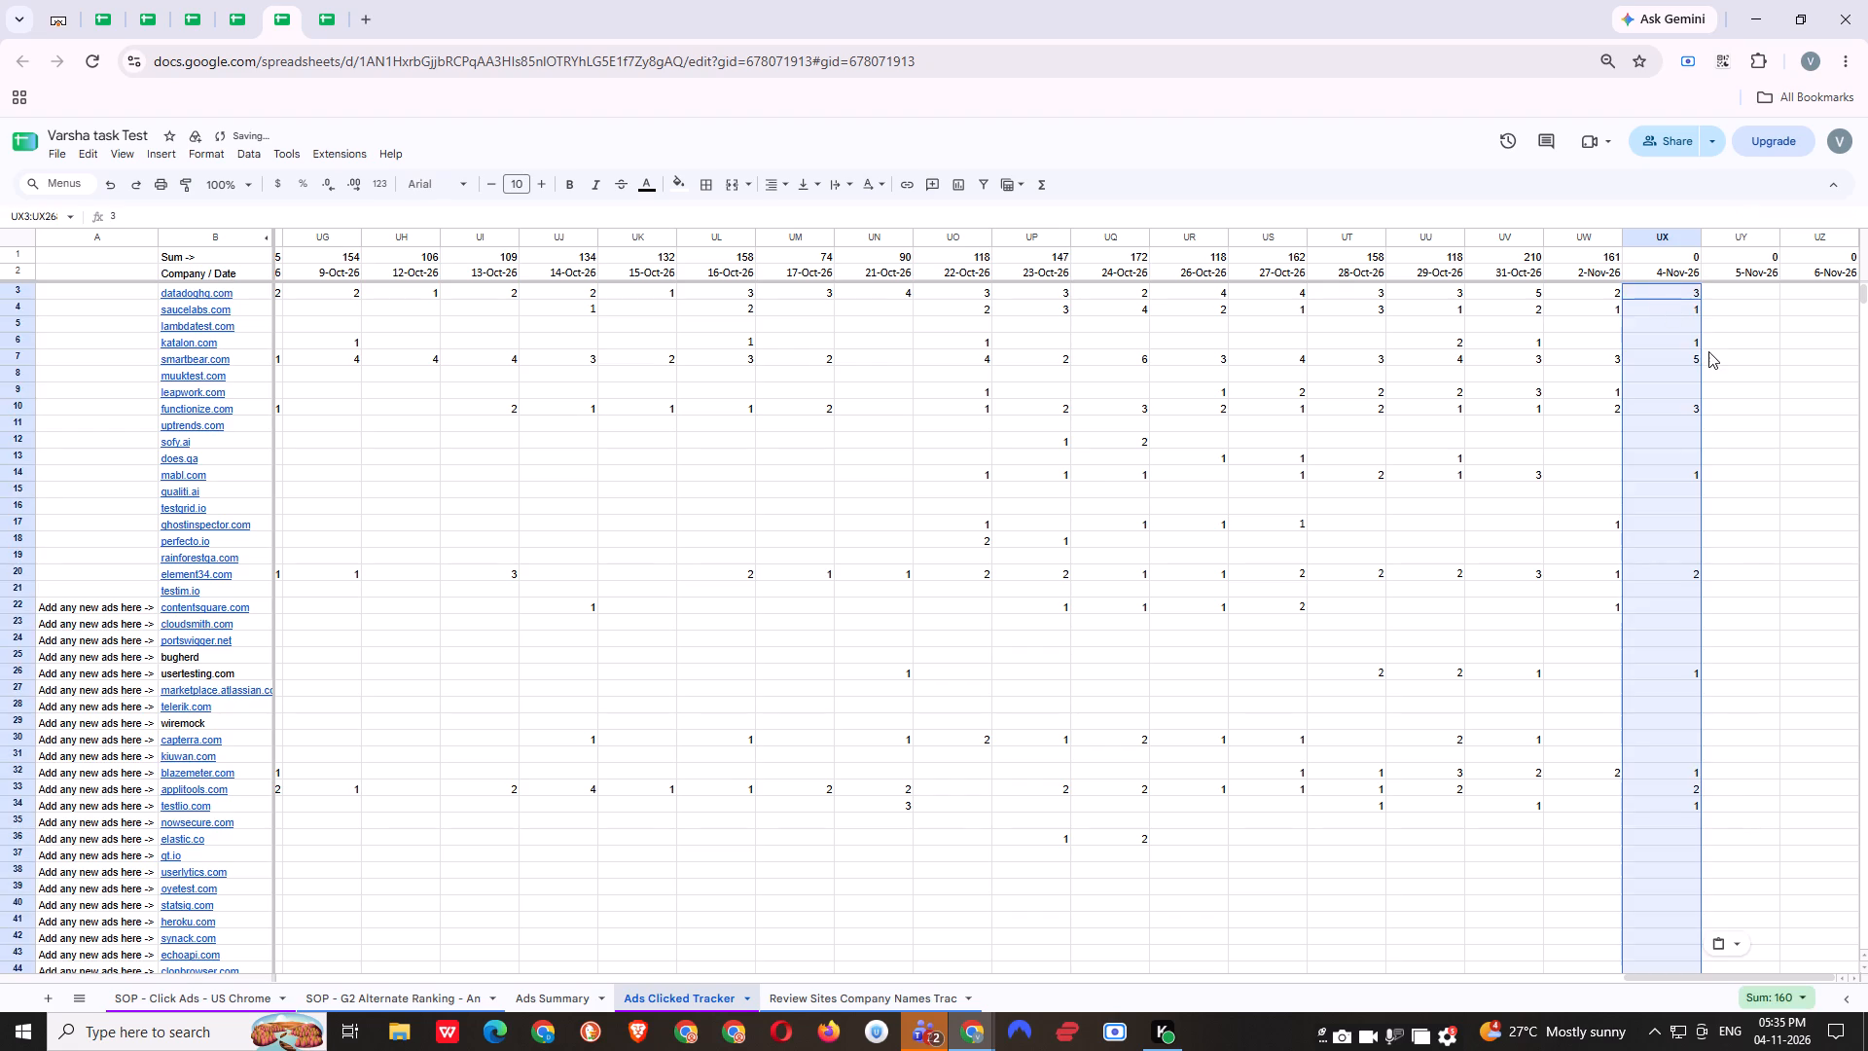
Search the Ads Clicked Tracker for "testmu" and check the pasted 4-Nov-26 values around that row.
click(1709, 359)
key(ctrl+f)
text(testmu)
key(Return)
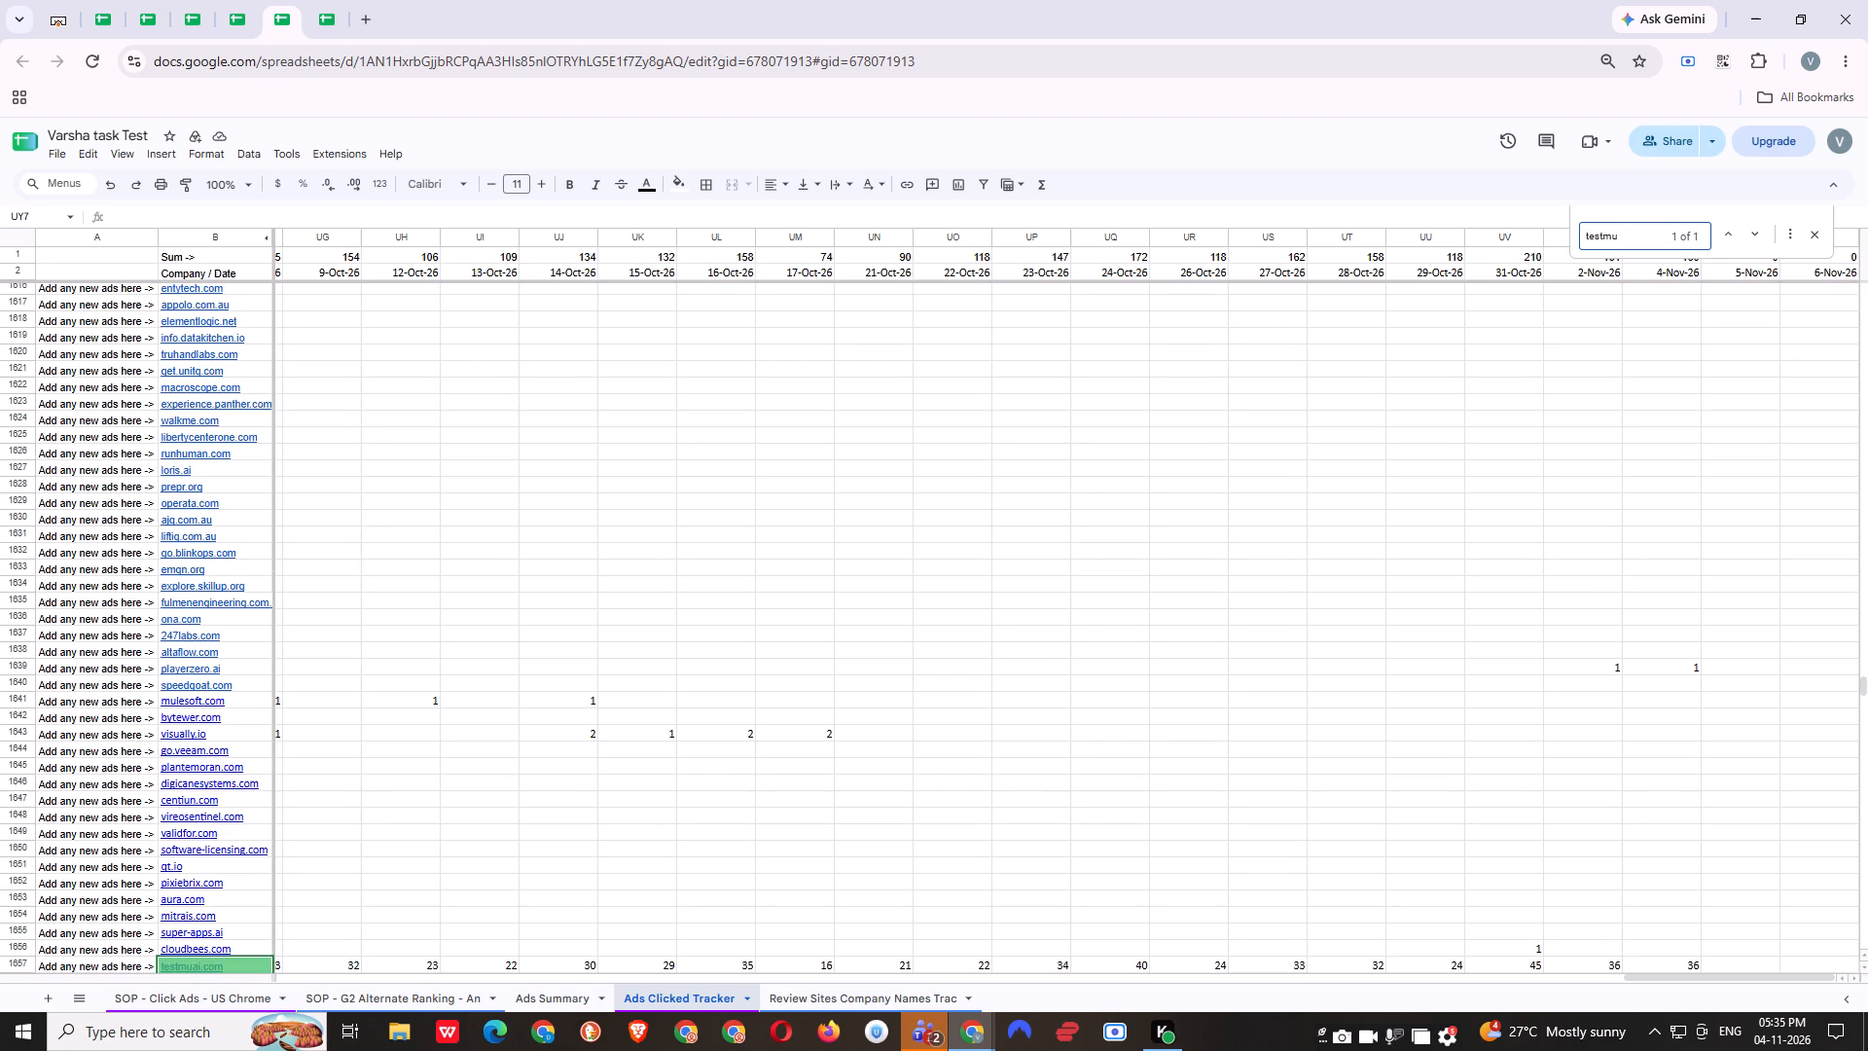
scroll(1589, 704, down, 1)
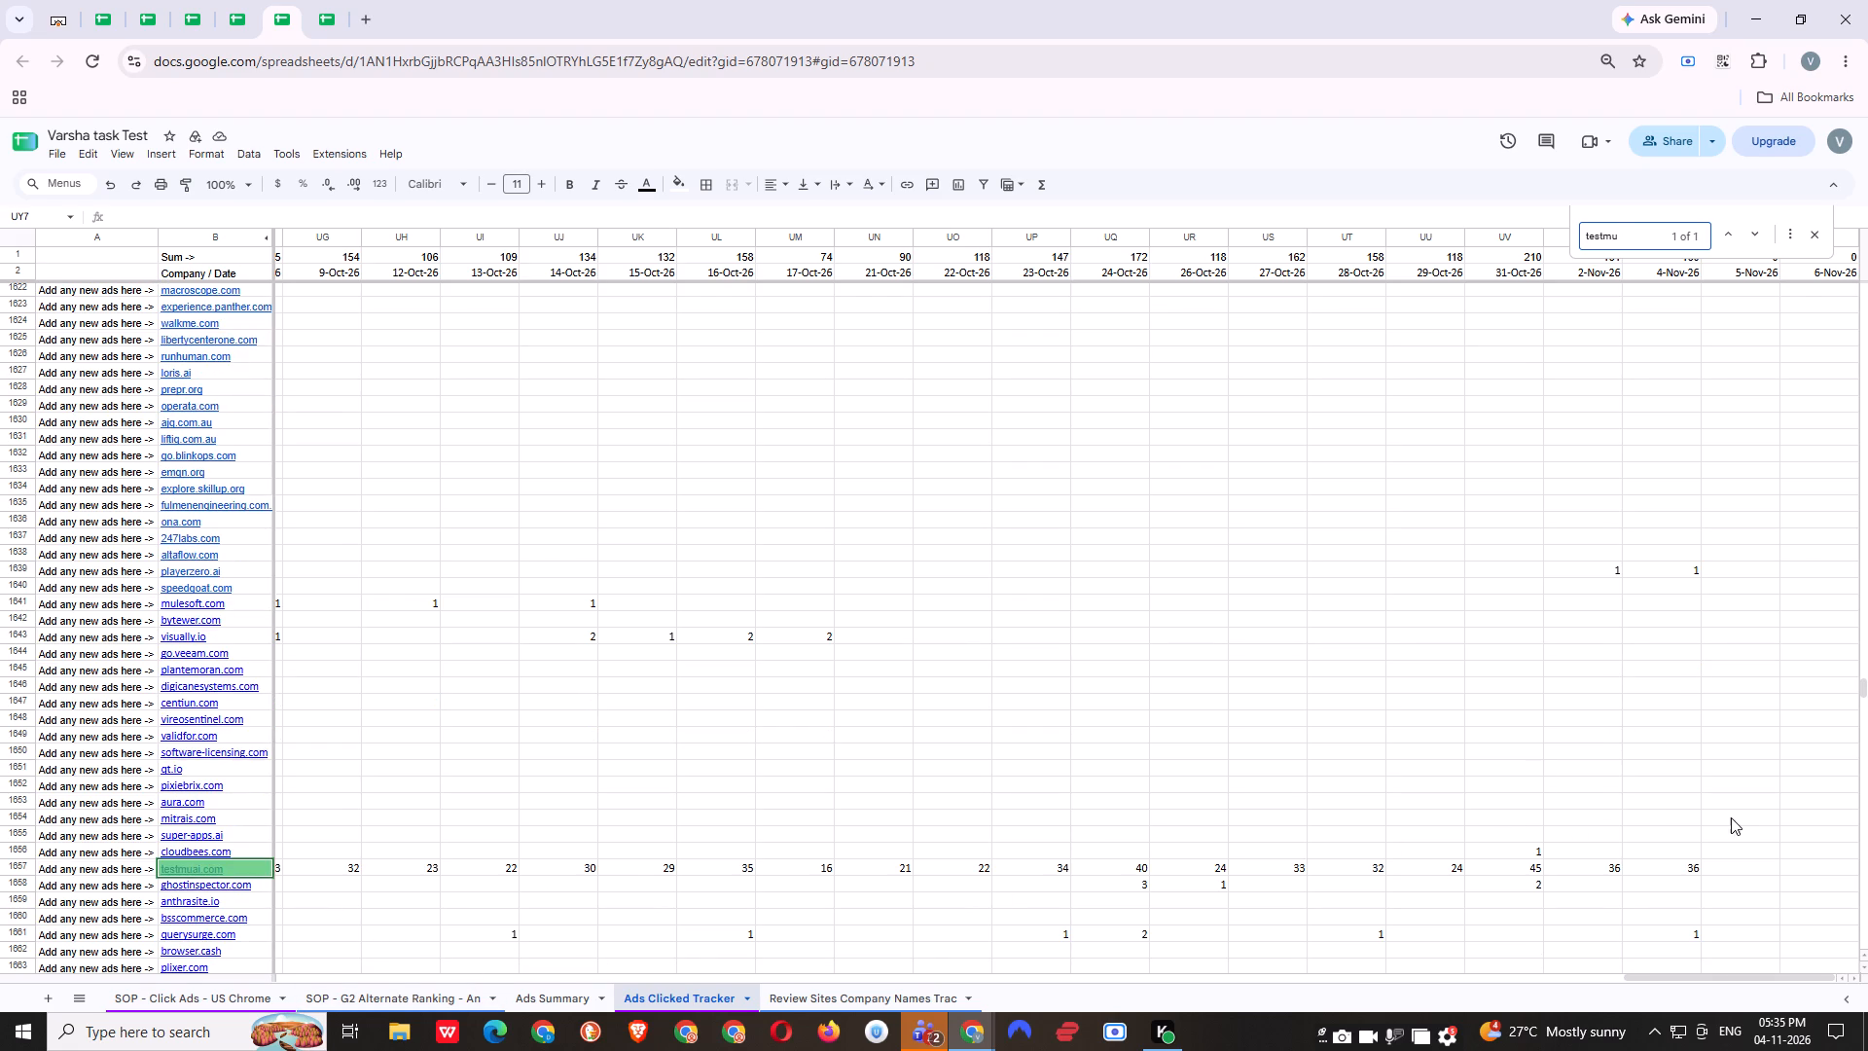
In the Review Sites Company Names sheet, select the Browser Name cell for the 4 Nov 2026 morning Saucelabs and Ranorex row.
click(812, 1006)
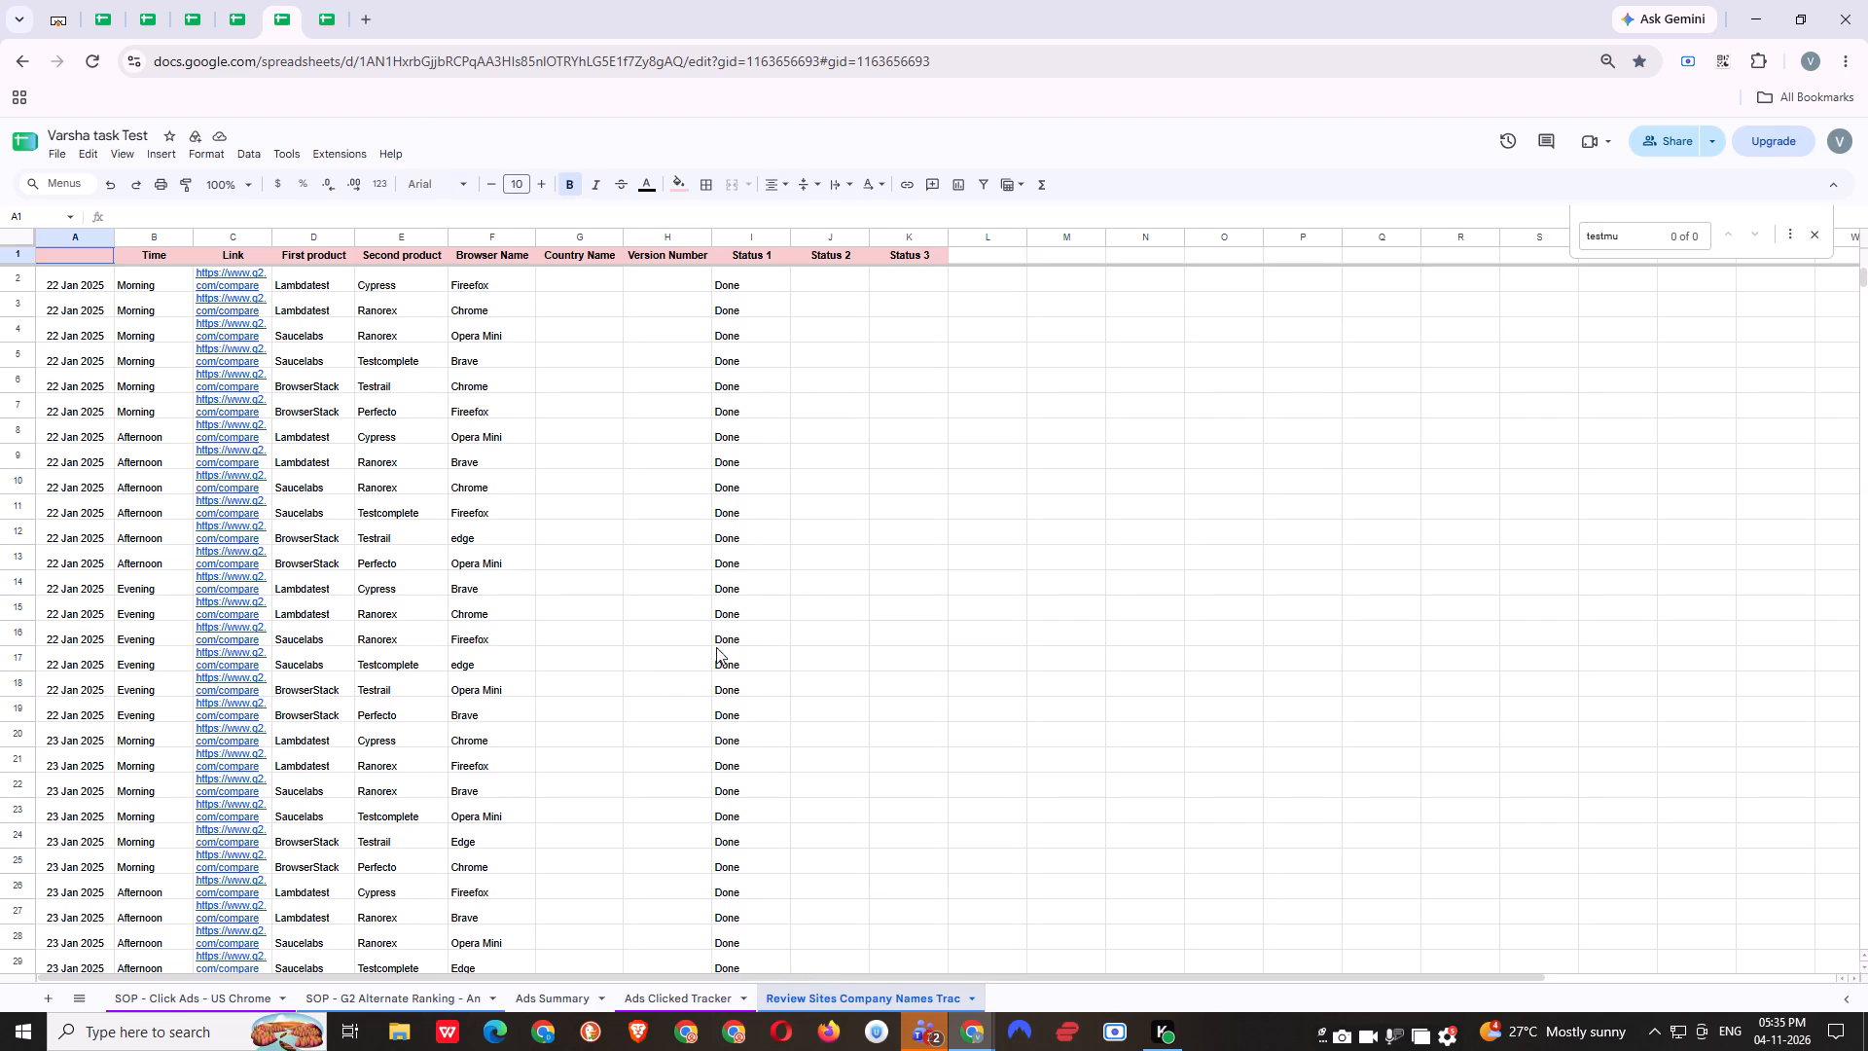
scroll(1012, 720, down, 10)
drag(1866, 281, 1867, 692)
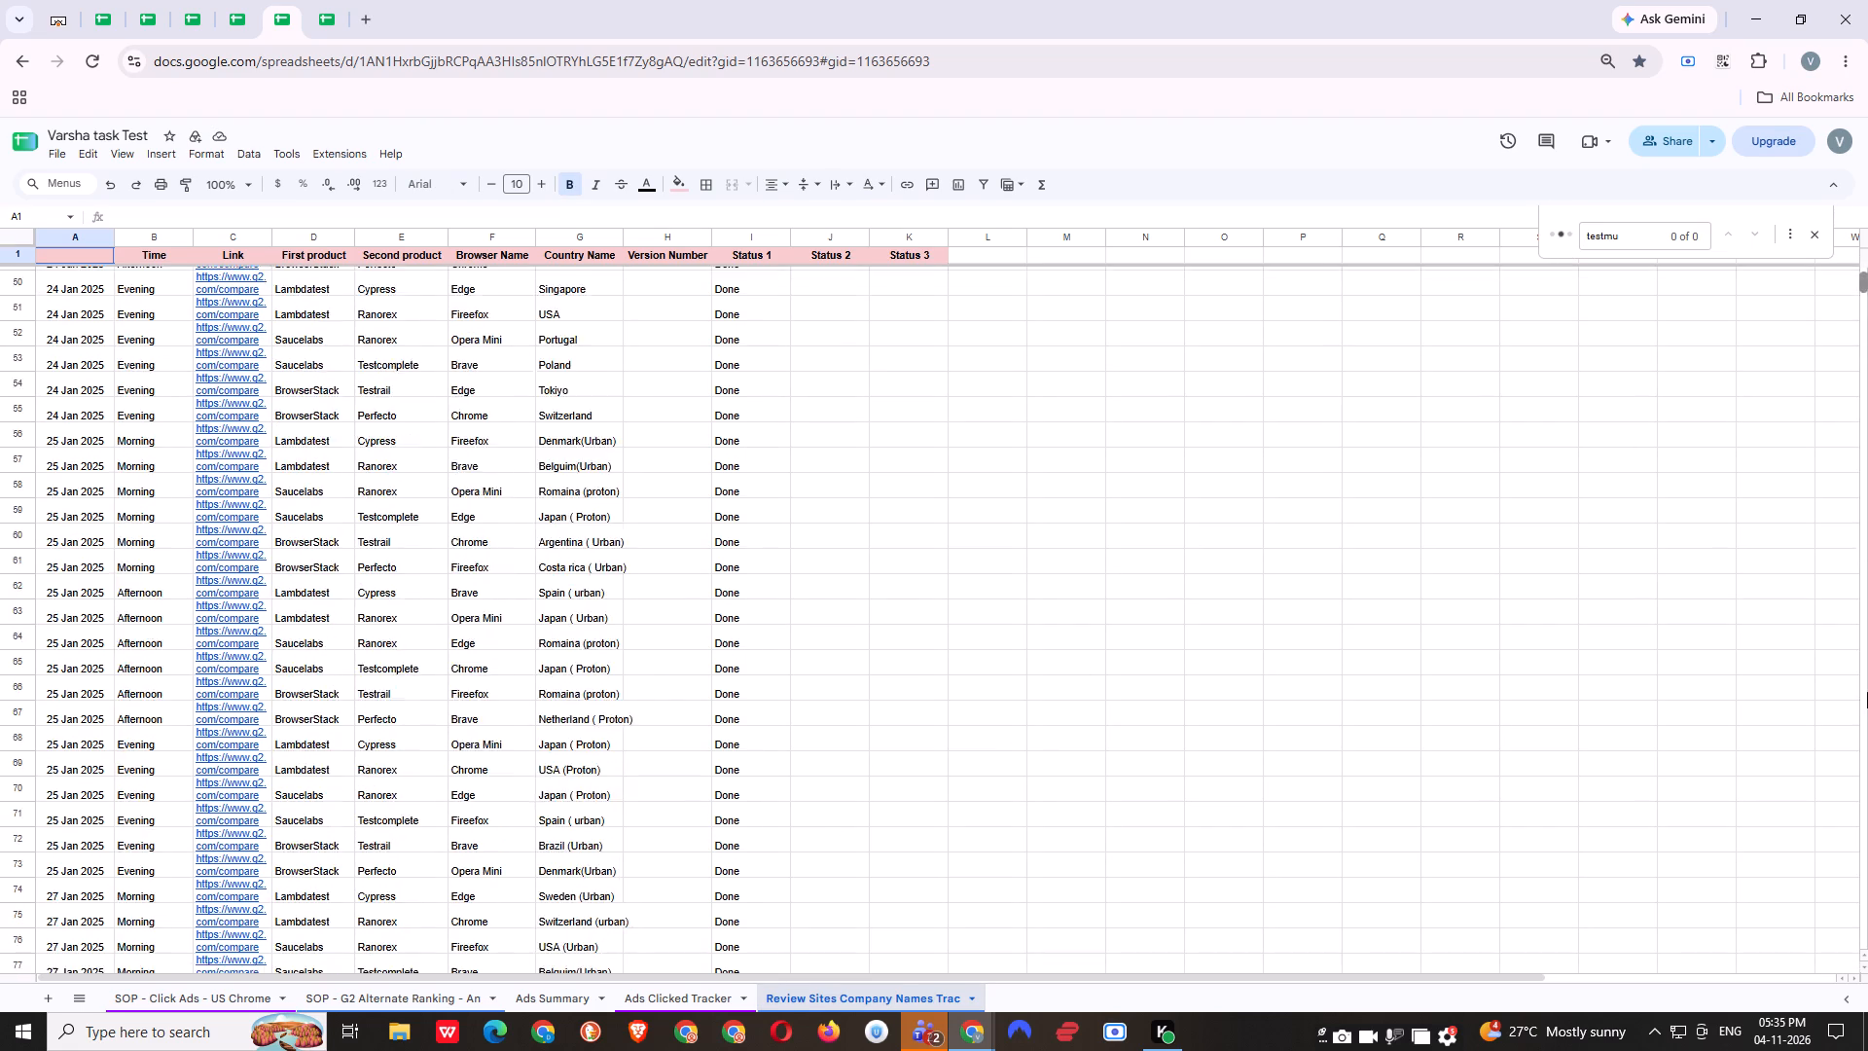
drag(1867, 692, 1867, 947)
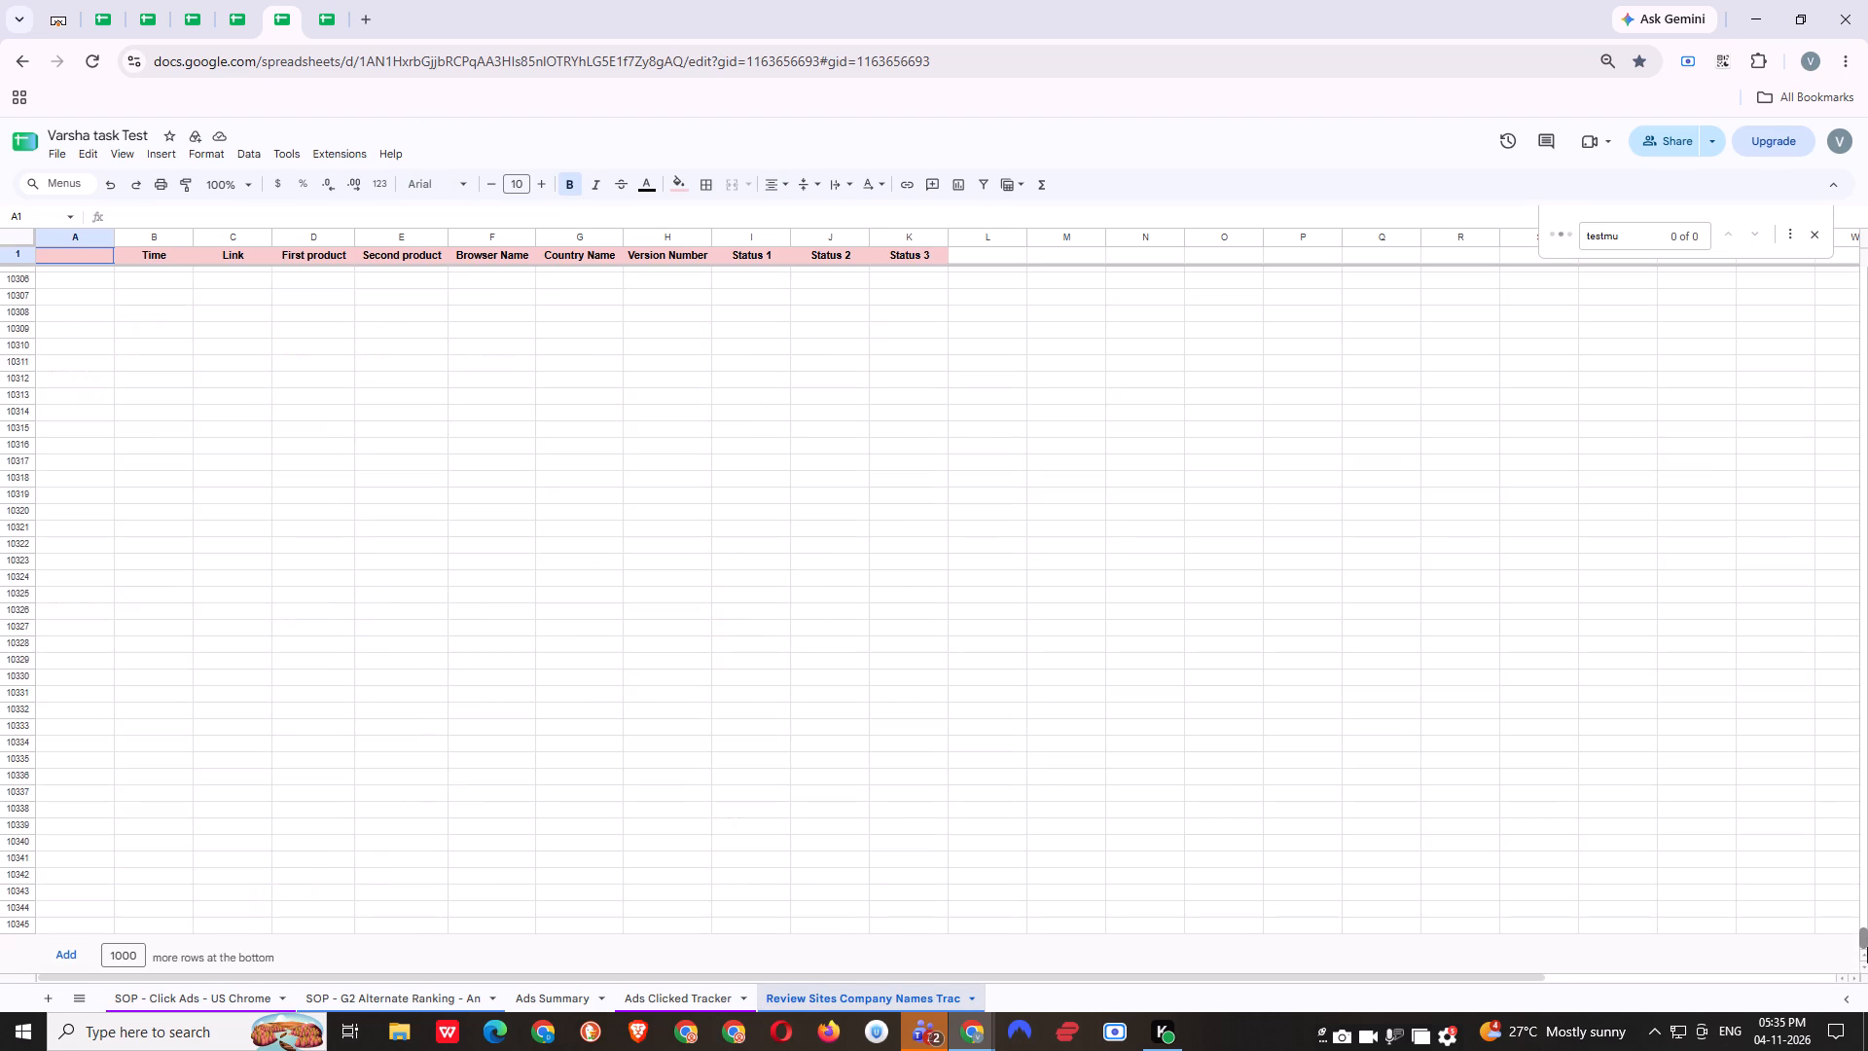
drag(1867, 947, 1866, 927)
scroll(777, 690, up, 1)
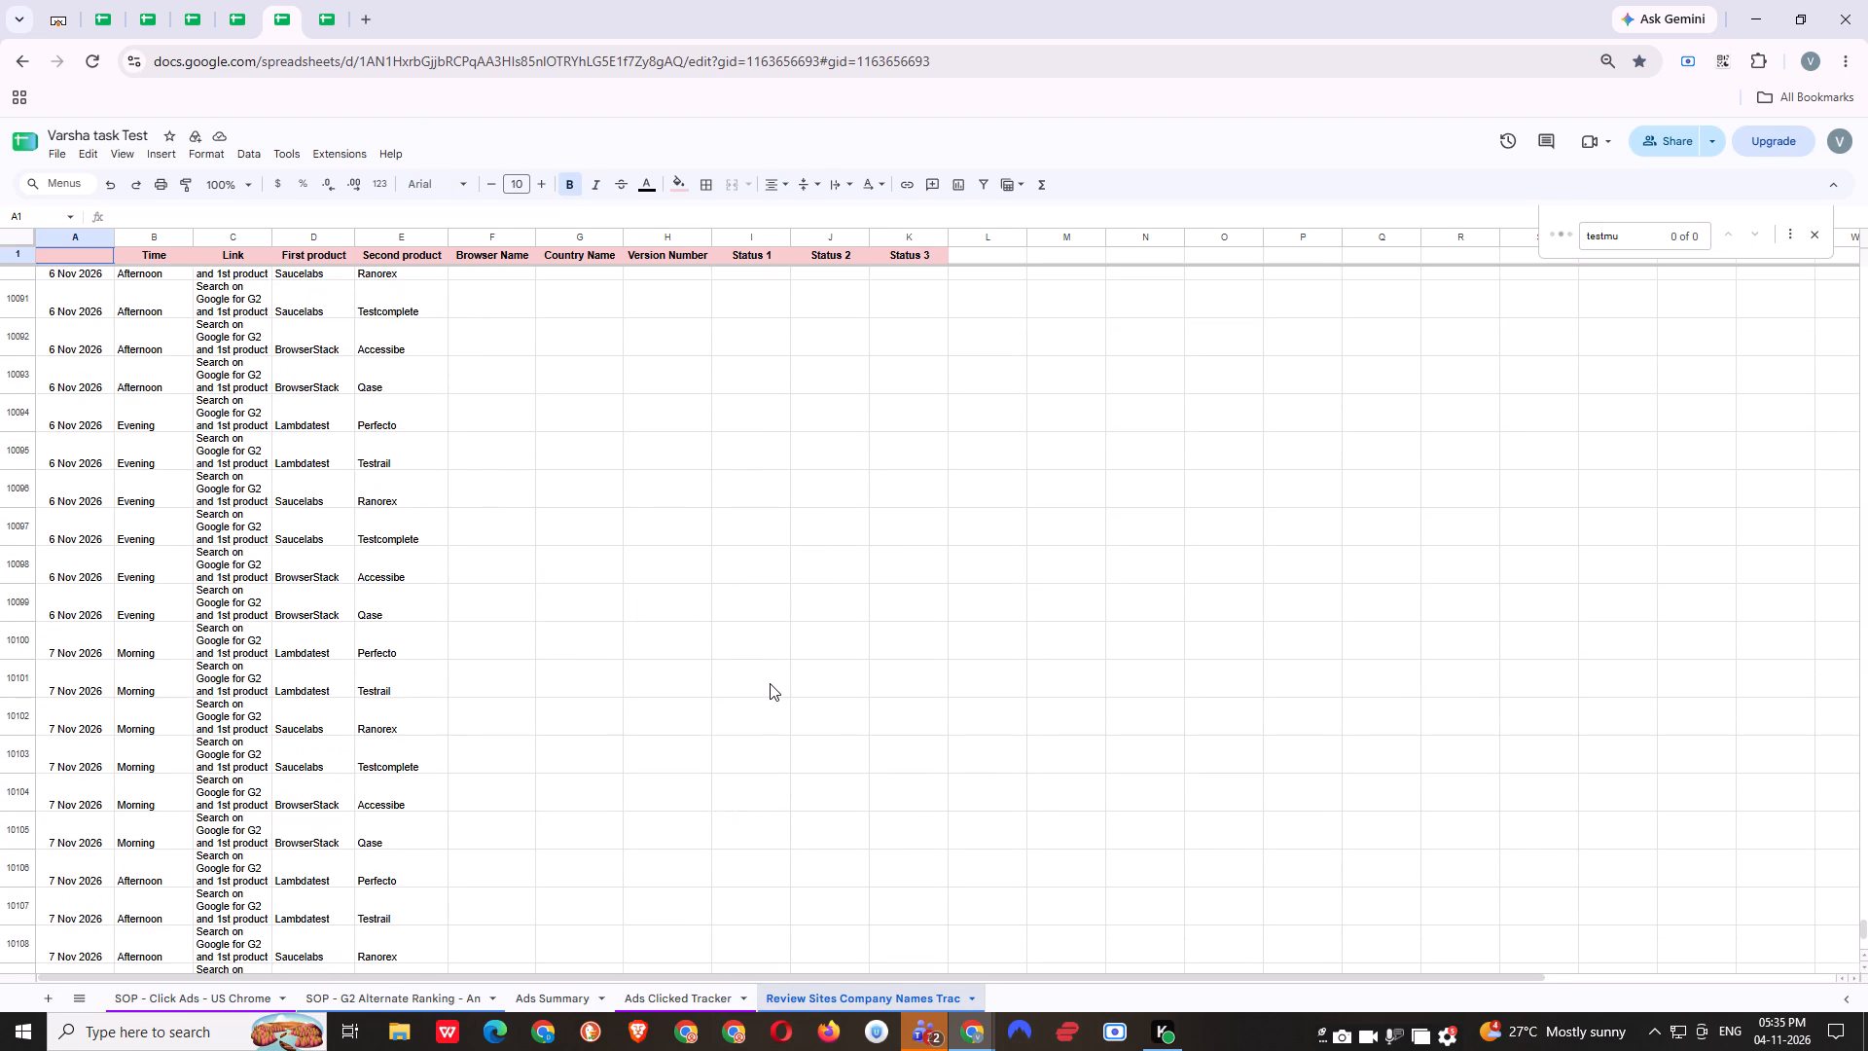
scroll(770, 683, up, 9)
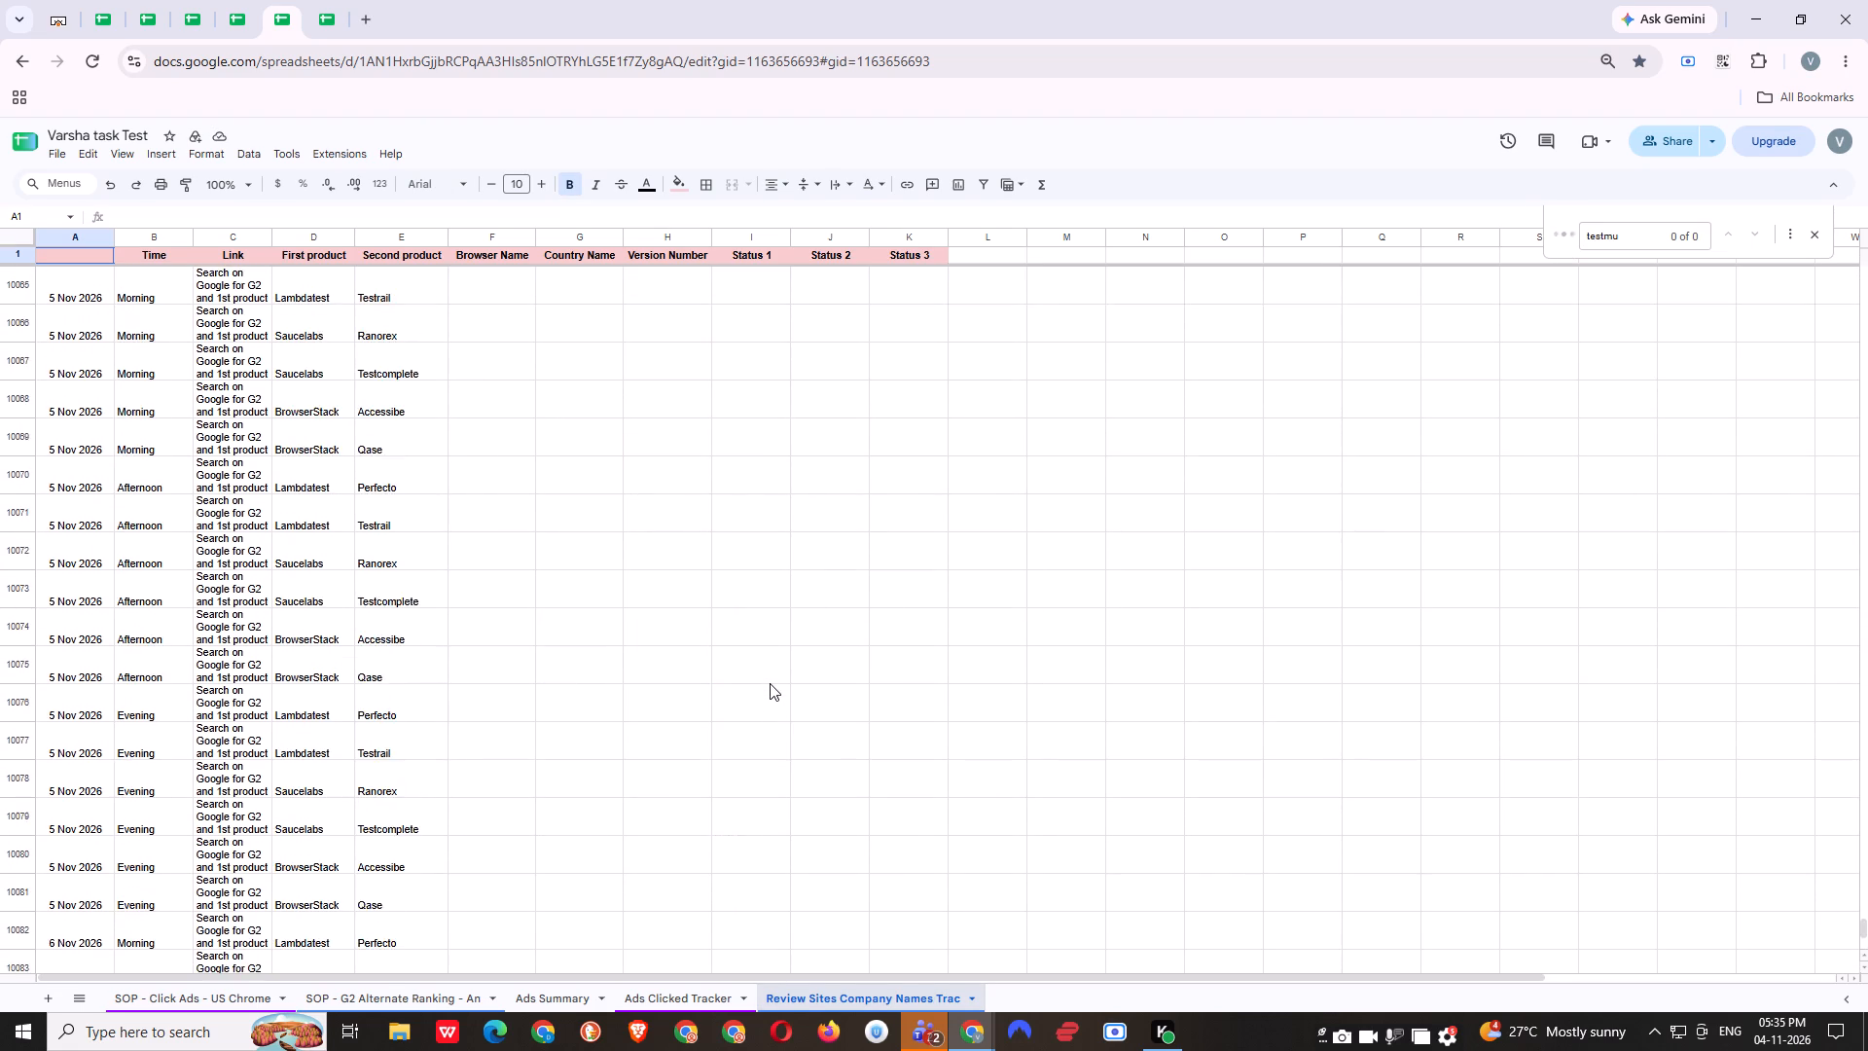
scroll(770, 683, up, 12)
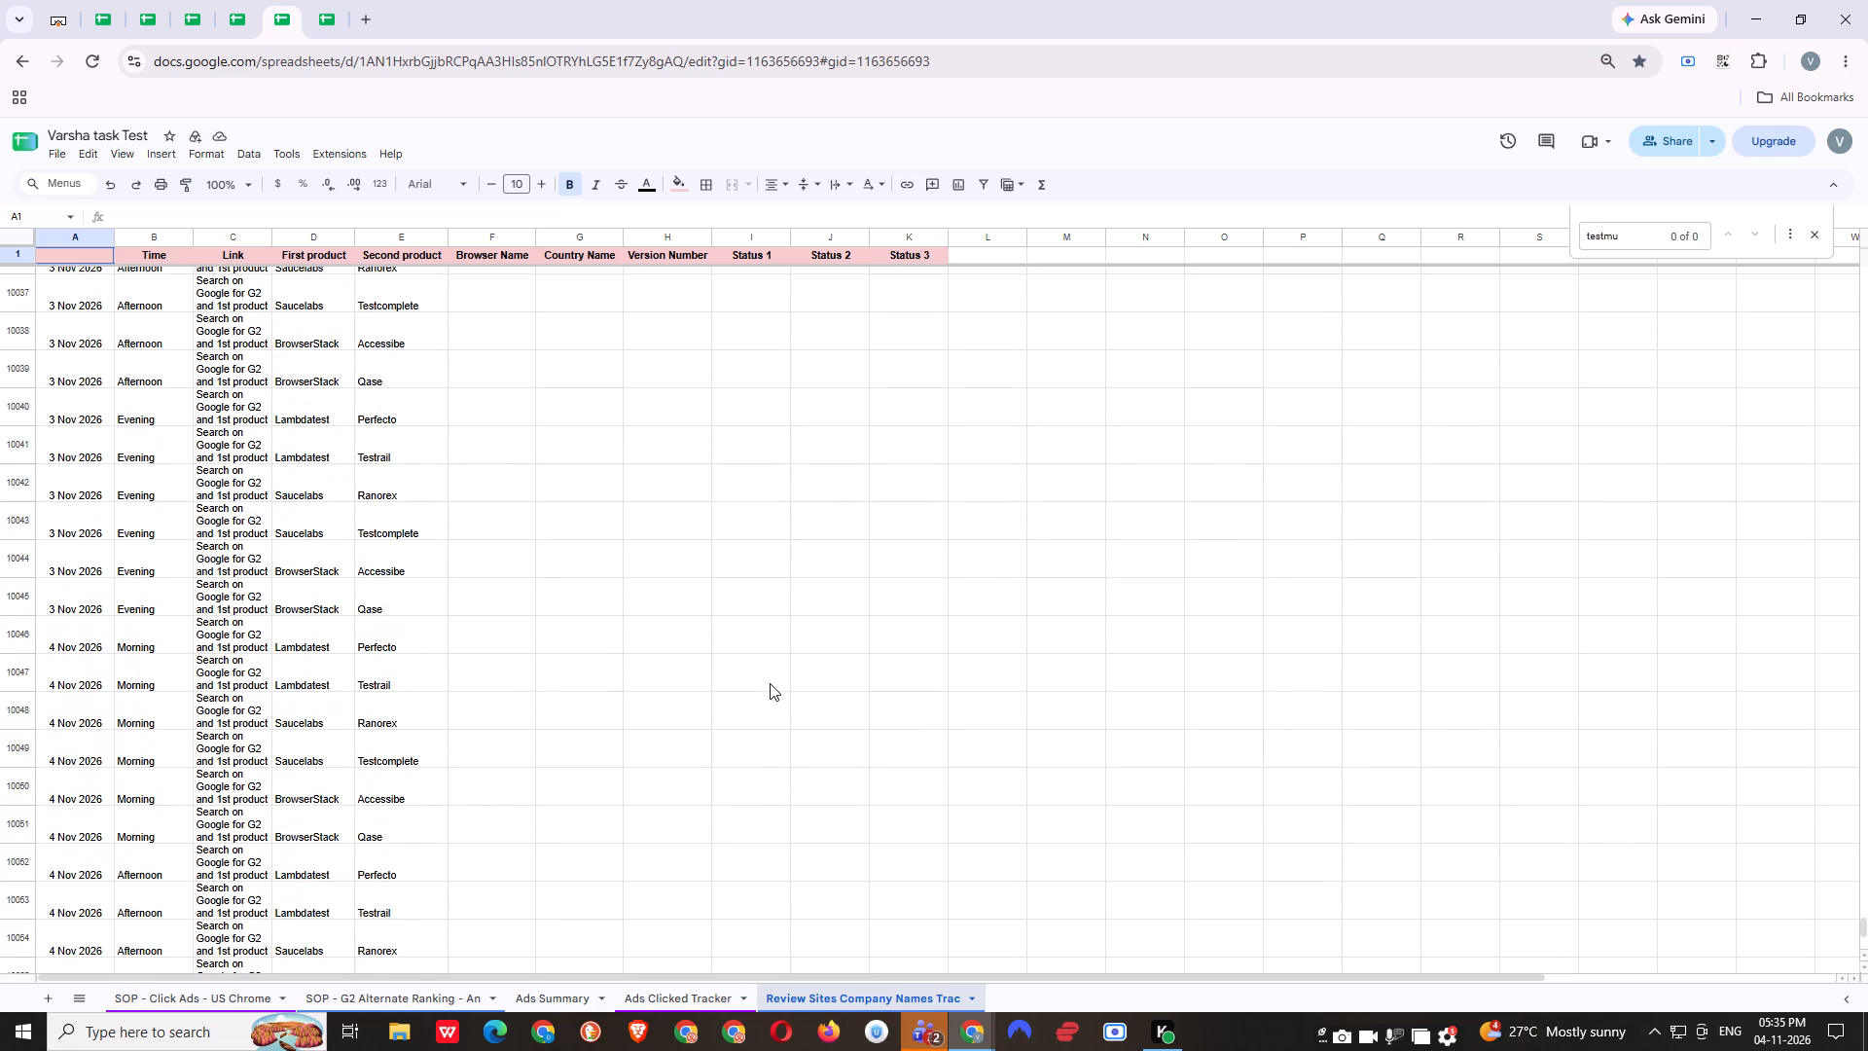
scroll(273, 606, down, 1)
scroll(145, 550, down, 1)
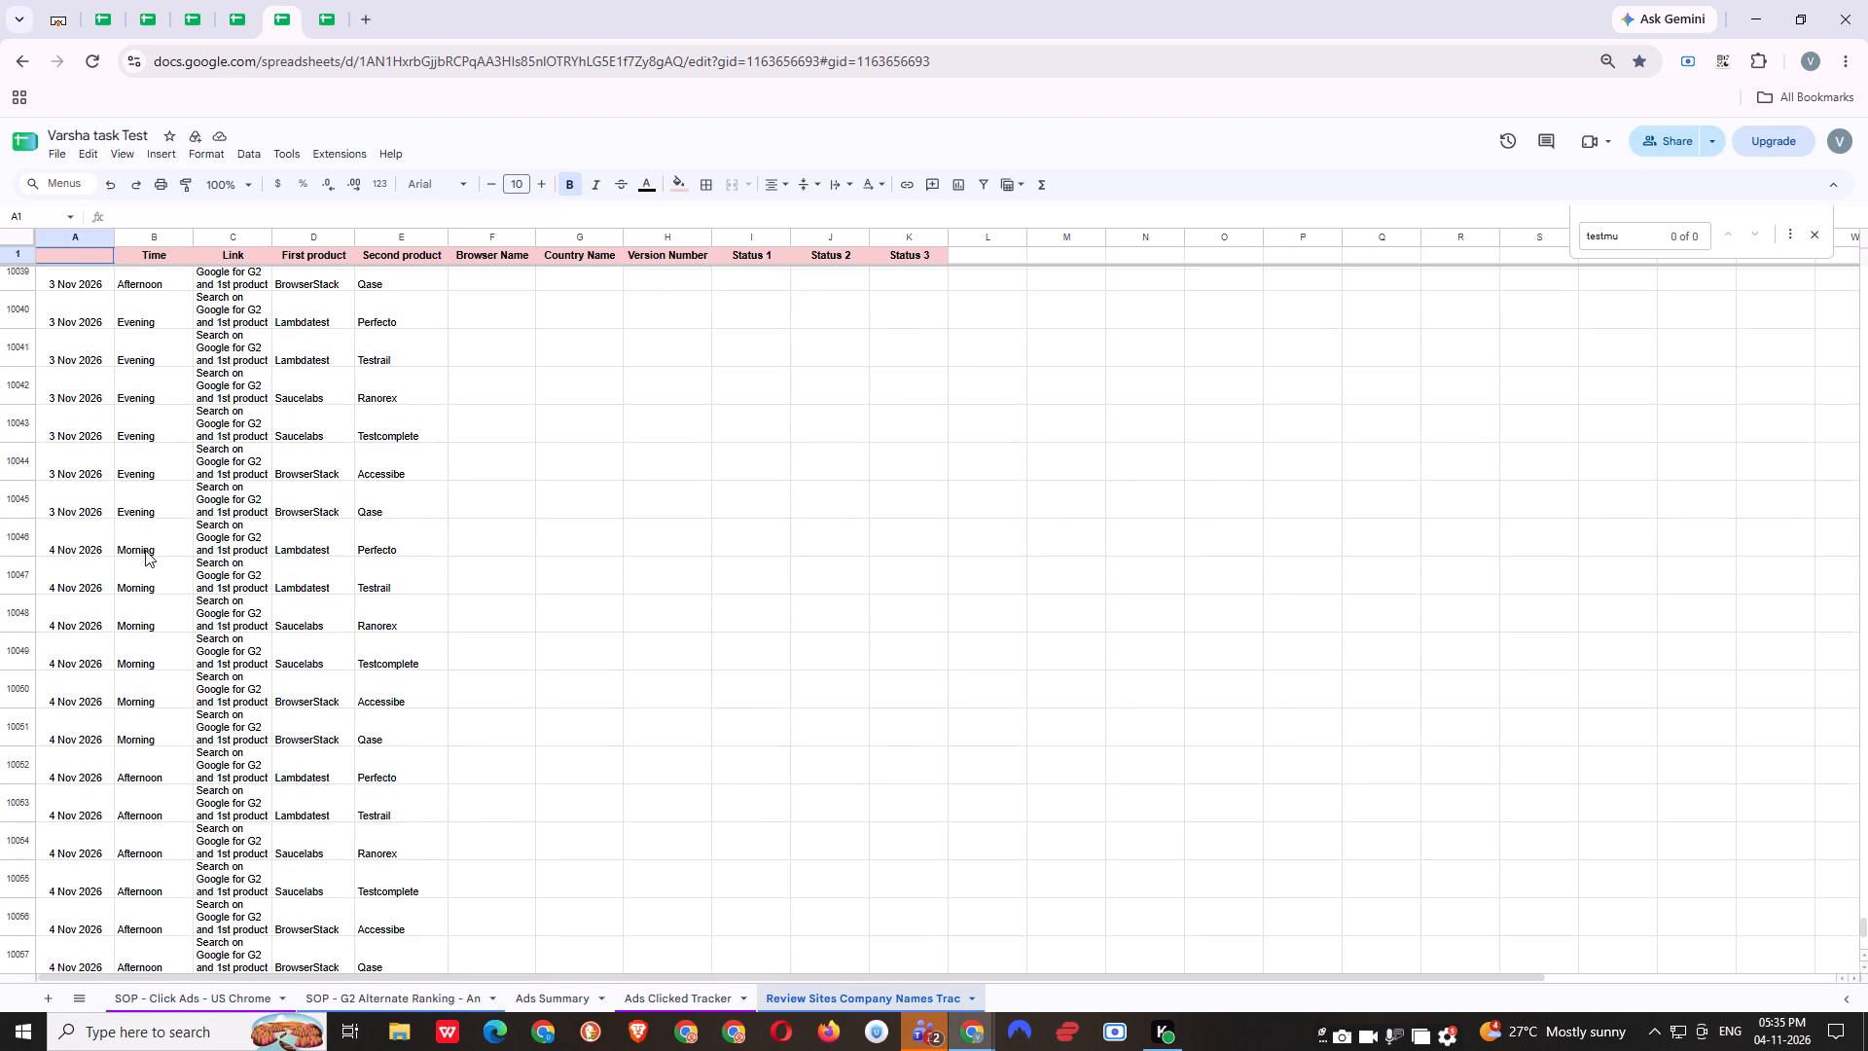
click(489, 522)
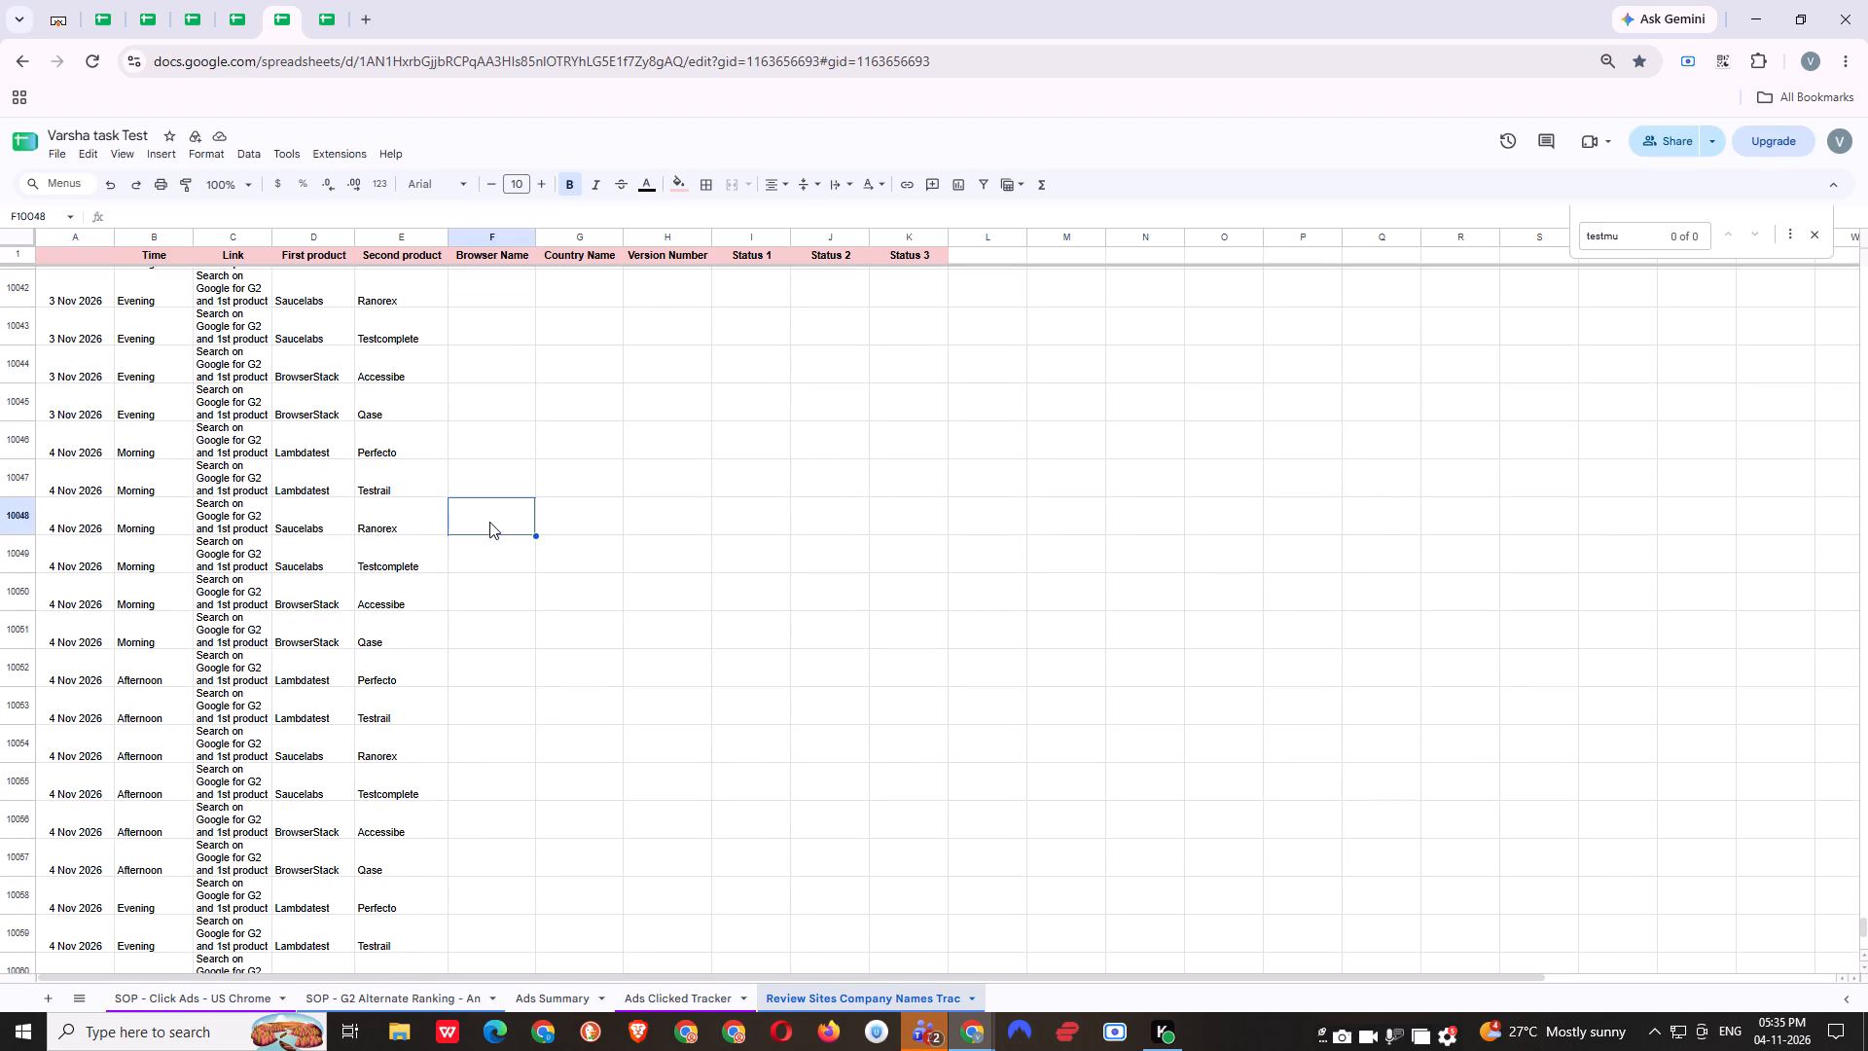
In Copy of Varsha task Test, copy the 4 Nov 2026 entries from Browser Name through Status 1, rows 10048 to 10063, on the review sites sheet.
click(331, 18)
click(609, 698)
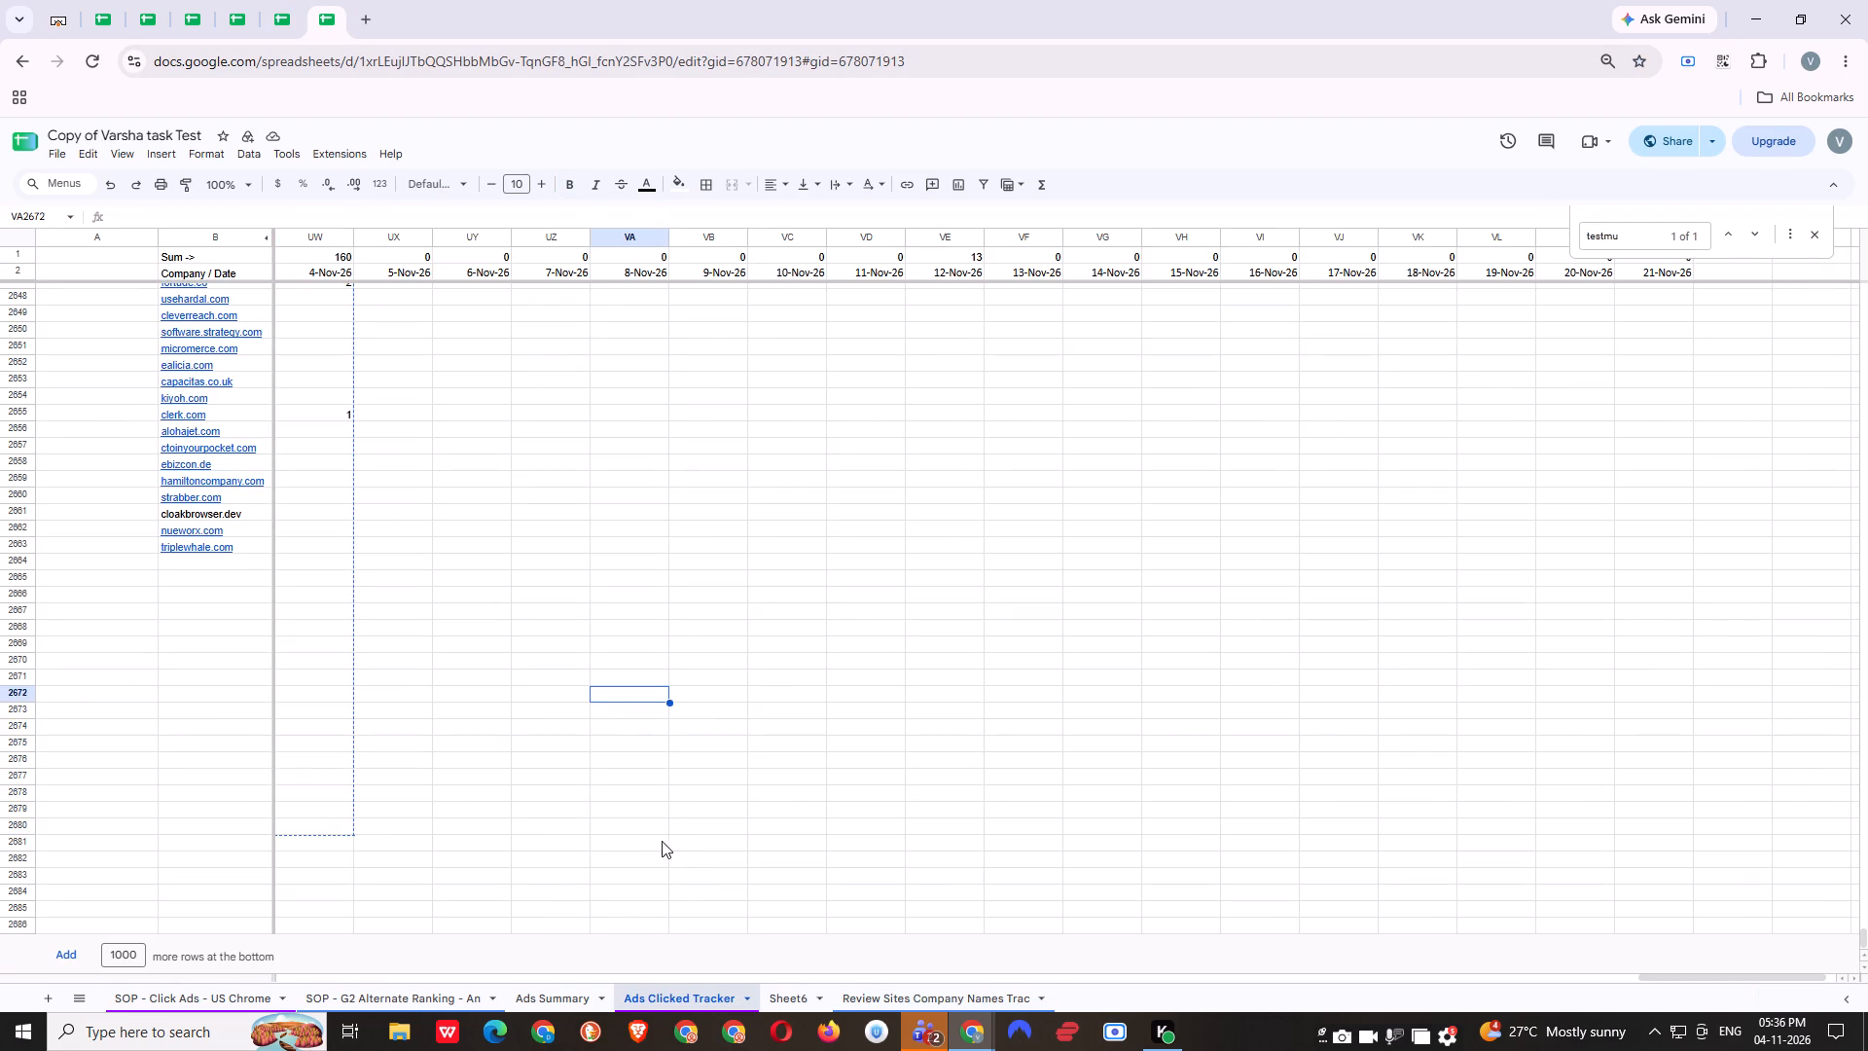
click(895, 1001)
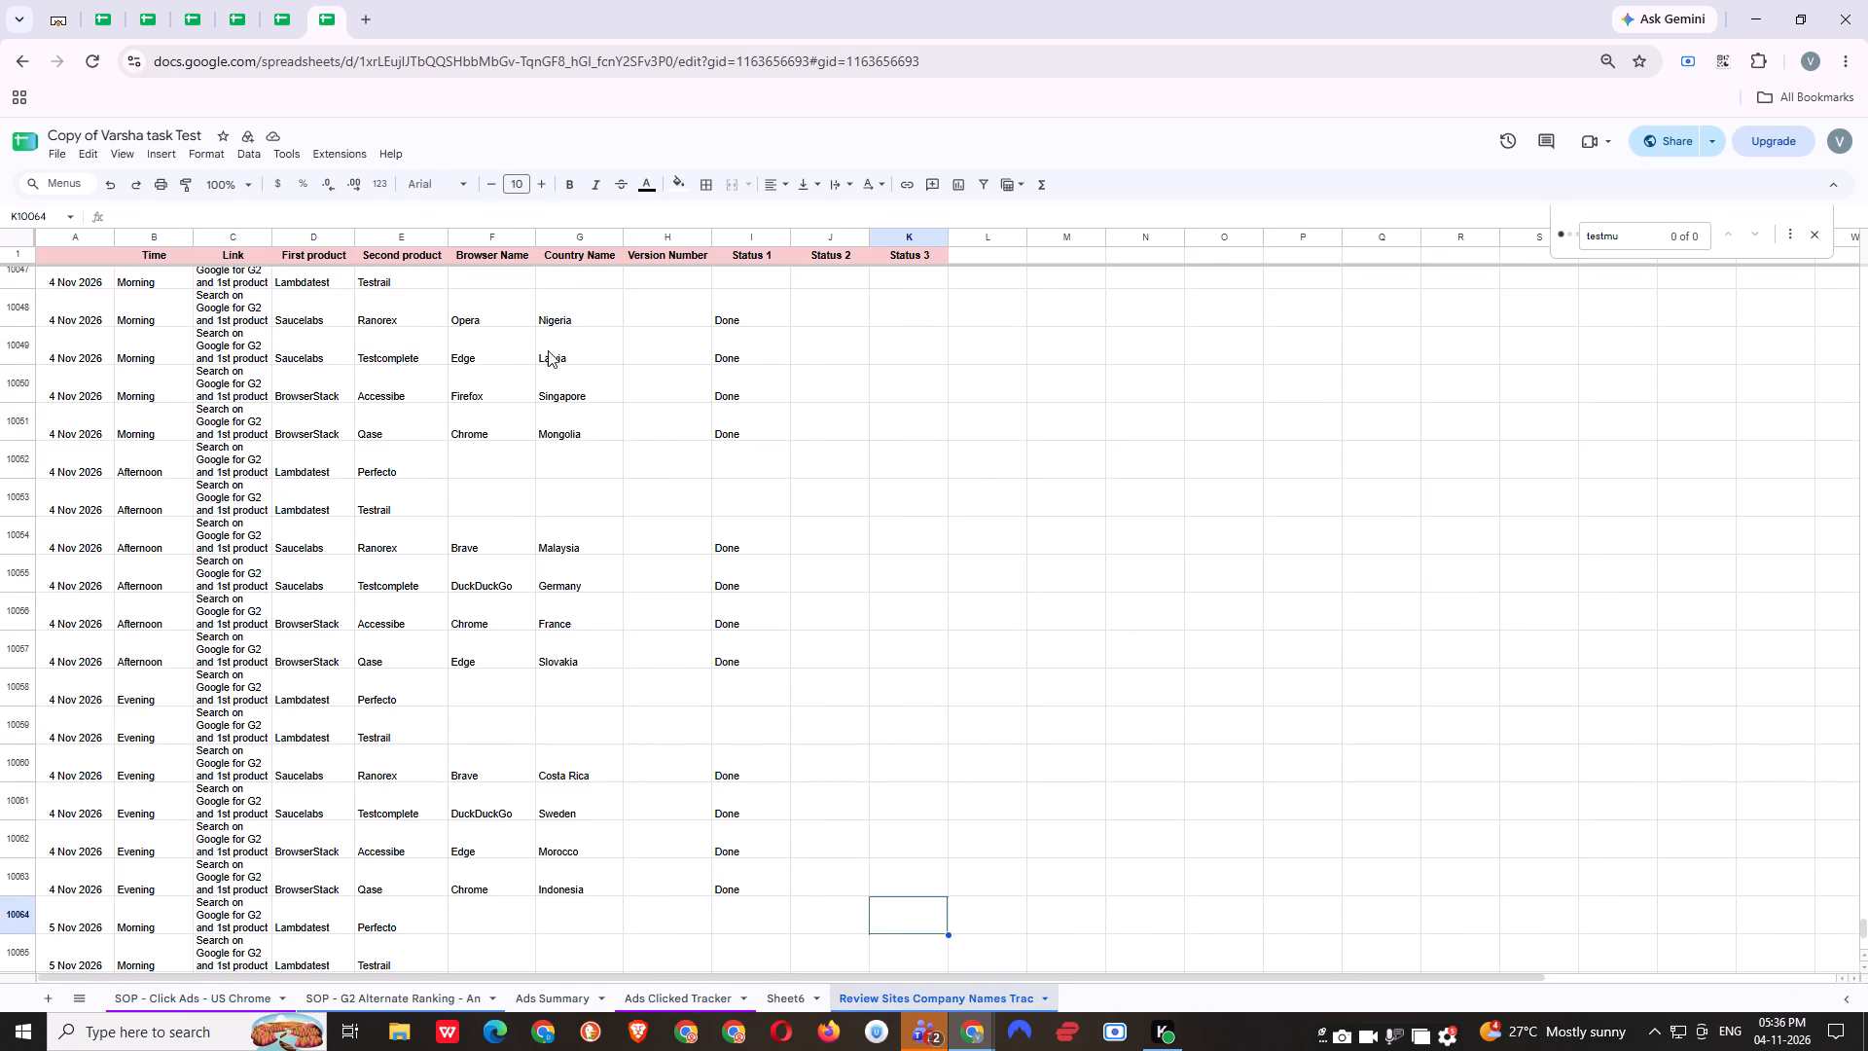
drag(469, 313, 732, 888)
key(ctrl+c)
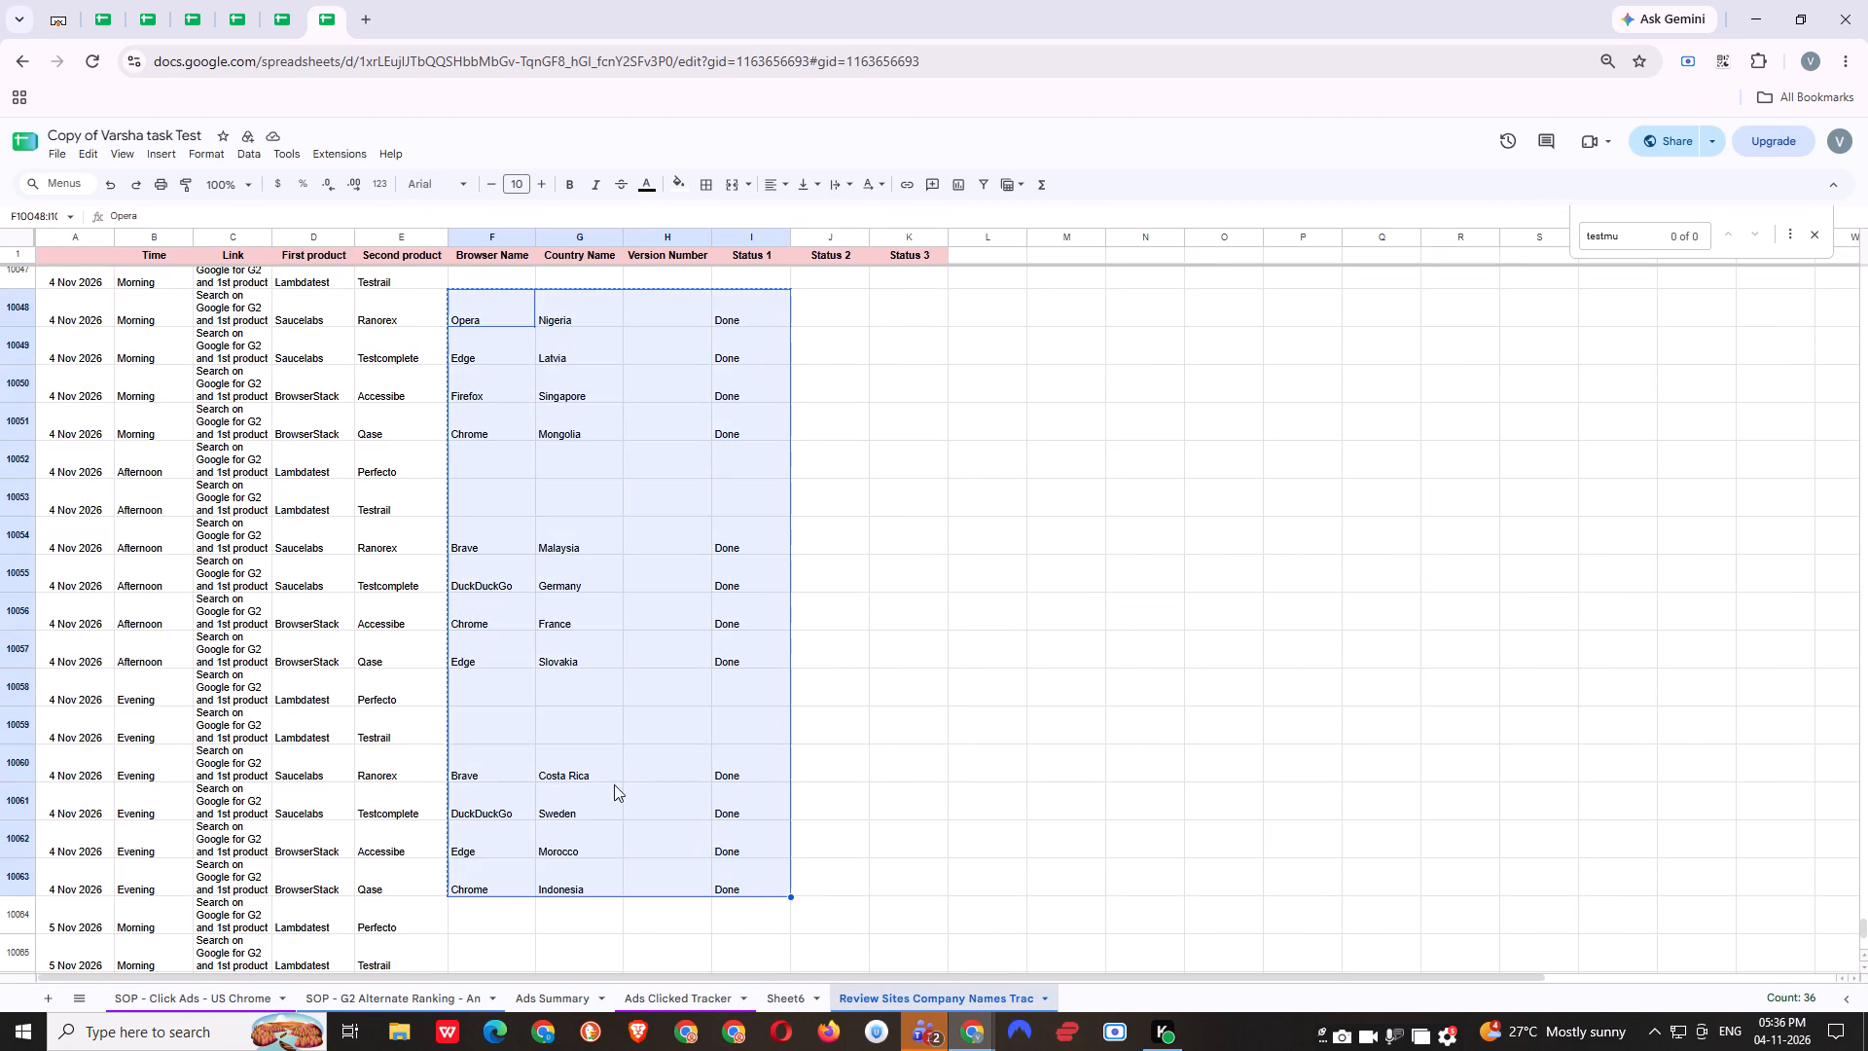
key(ctrl+c)
key(ctrl+c)
key(ctrl+c)
Paste the copied browser, country and status entries into the Varsha task Test review sites sheet from row 10048 and check their alignment.
click(272, 8)
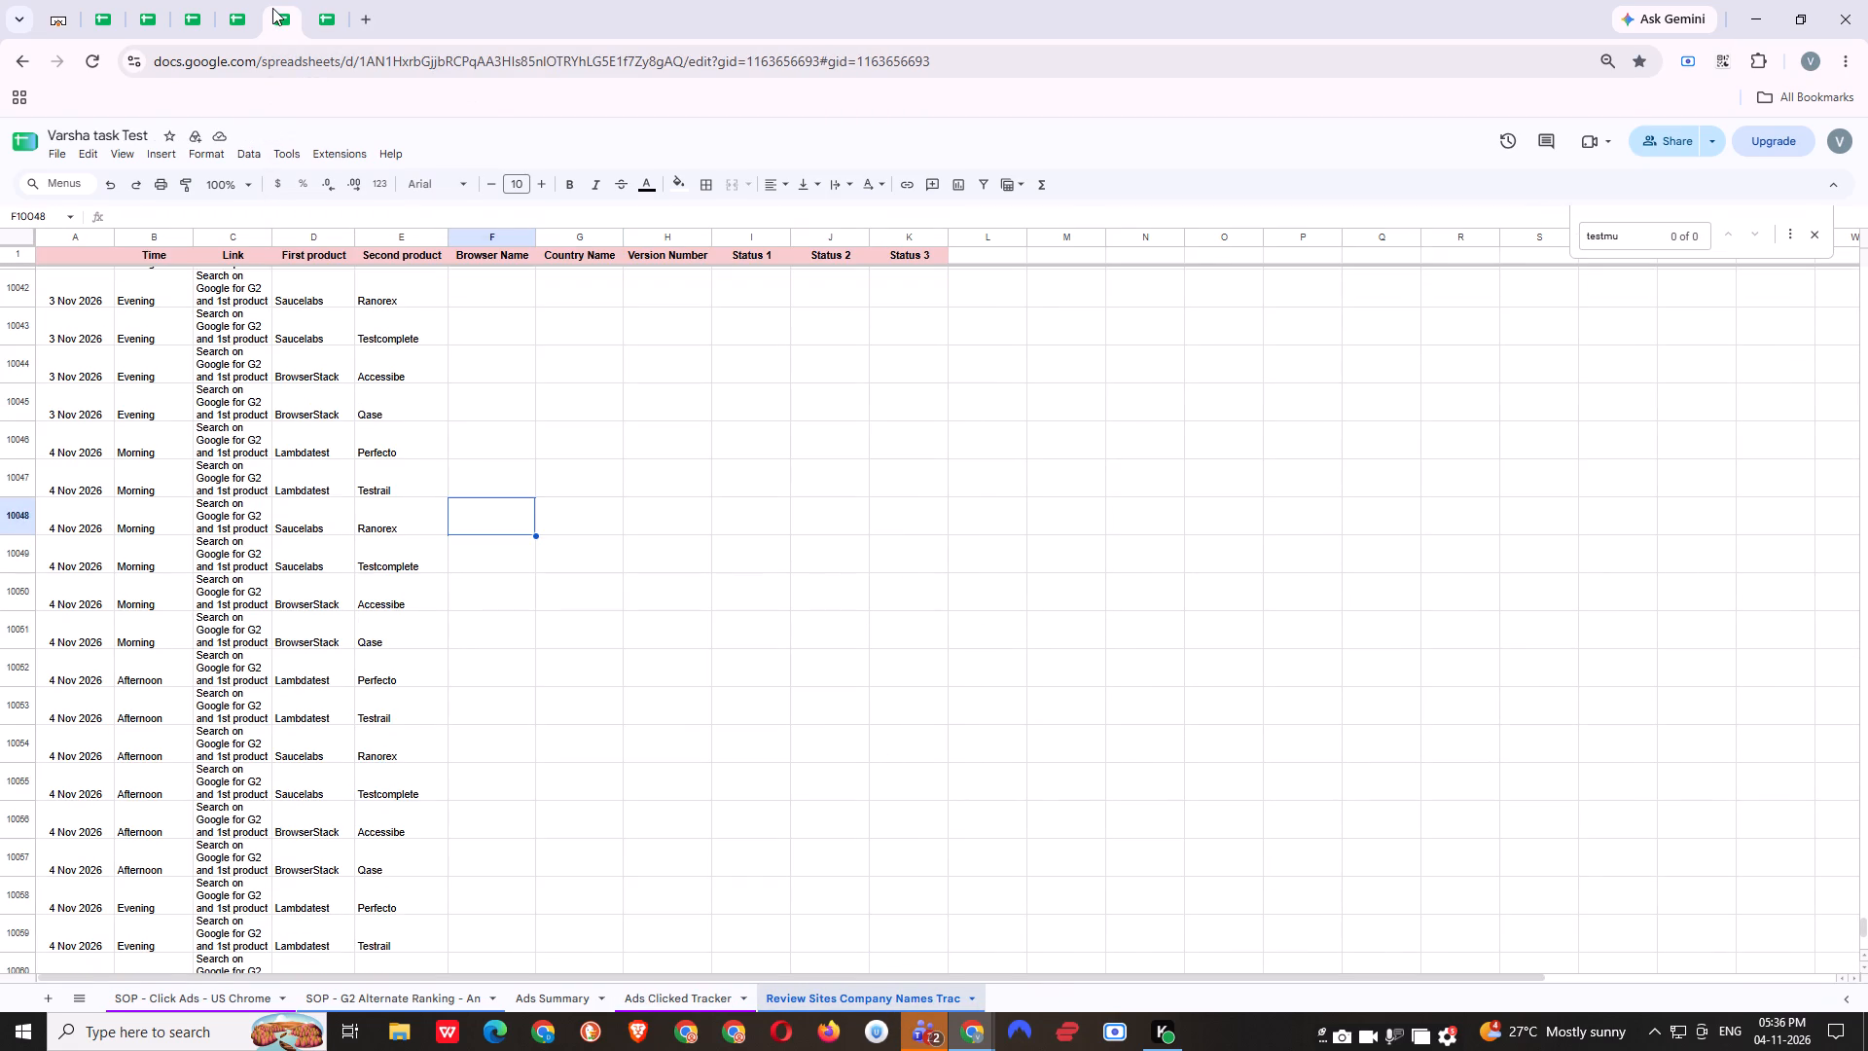
key(ctrl+v)
scroll(1107, 634, down, 5)
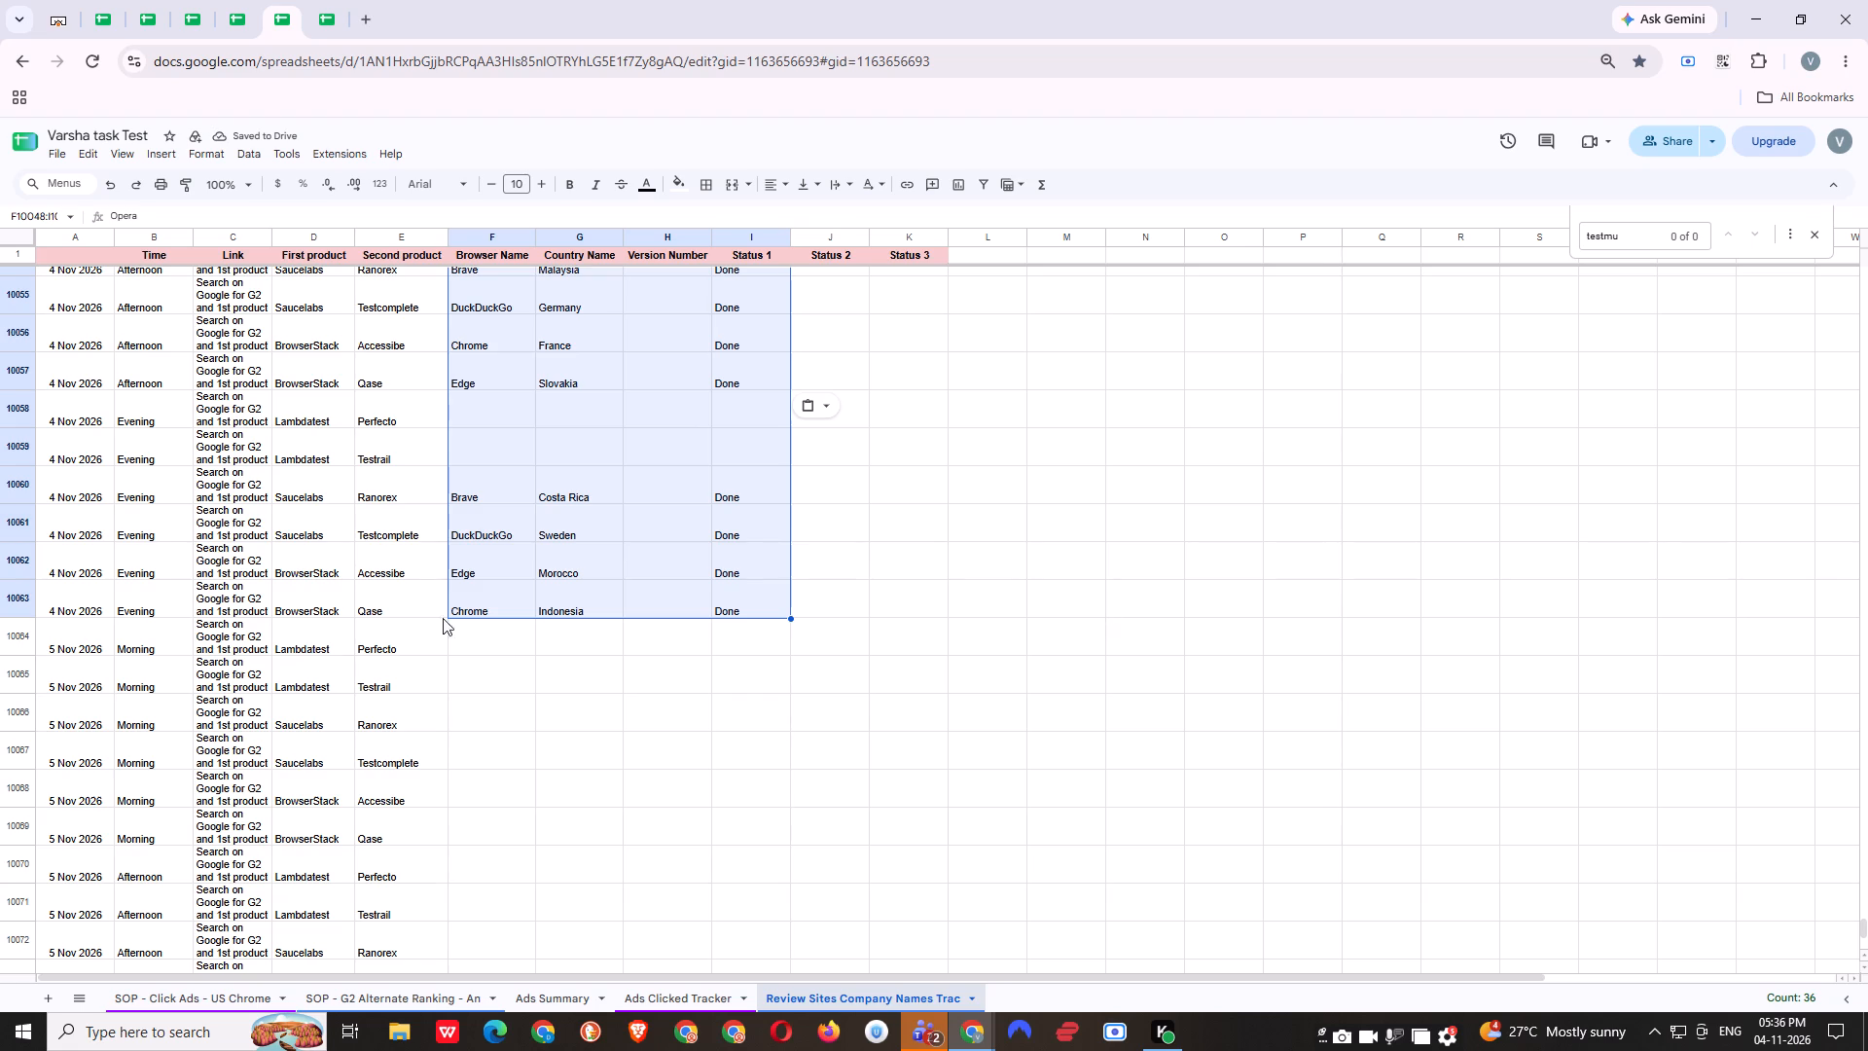
scroll(495, 591, up, 3)
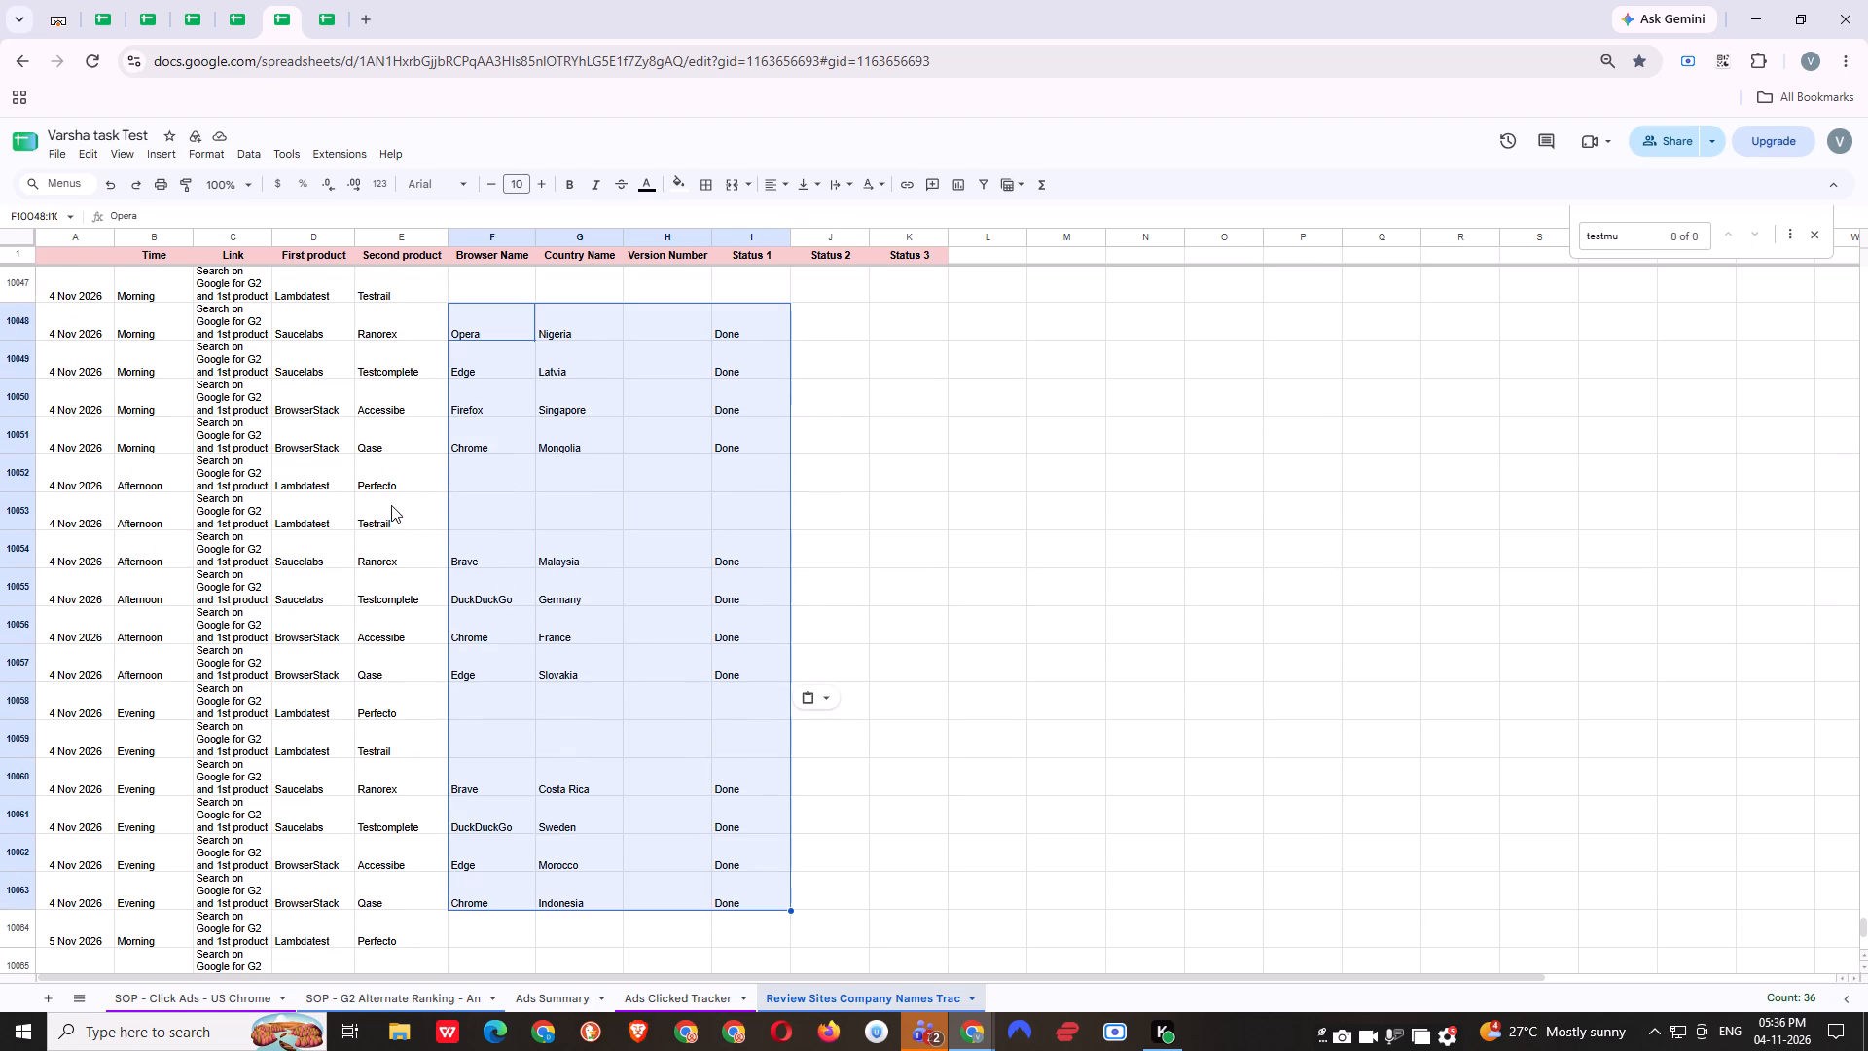
scroll(391, 505, up, 1)
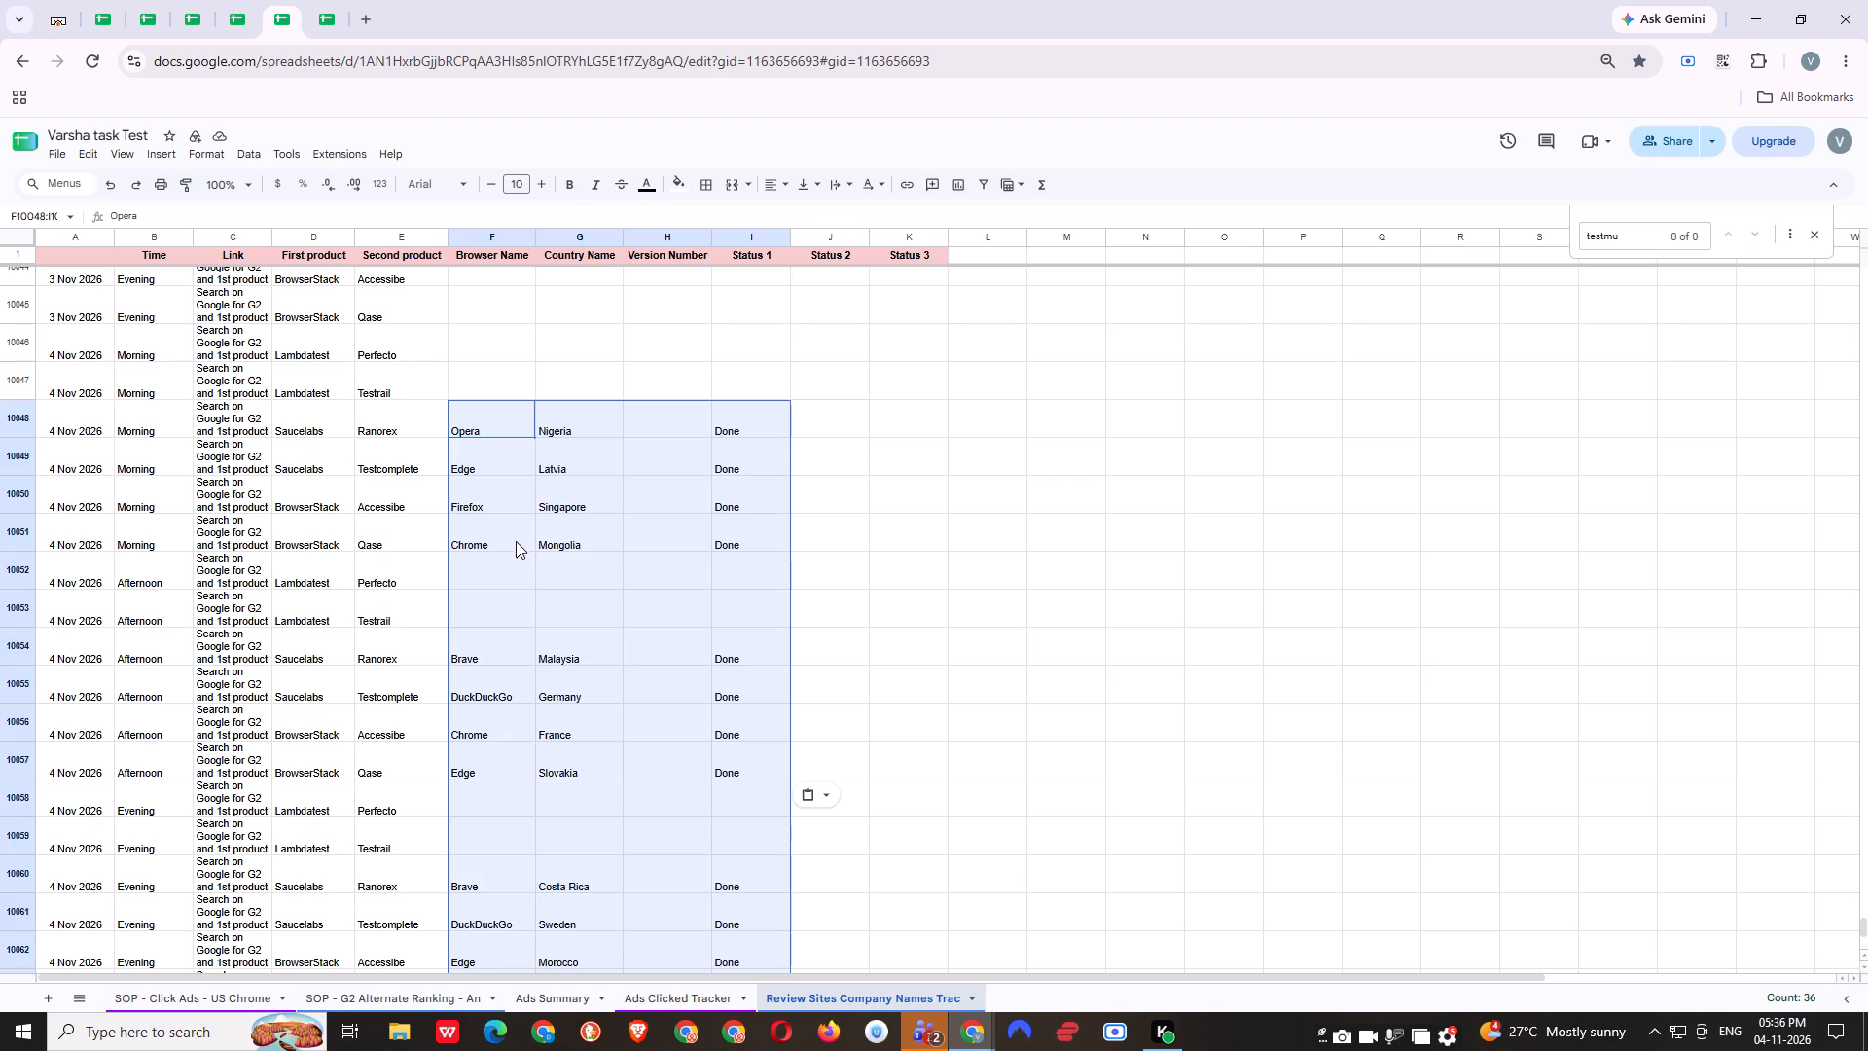
Check the pasted 4 Nov 2026 browser, country and status entries through the last evening row, 10063, on the review sites sheet.
scroll(506, 557, down, 3)
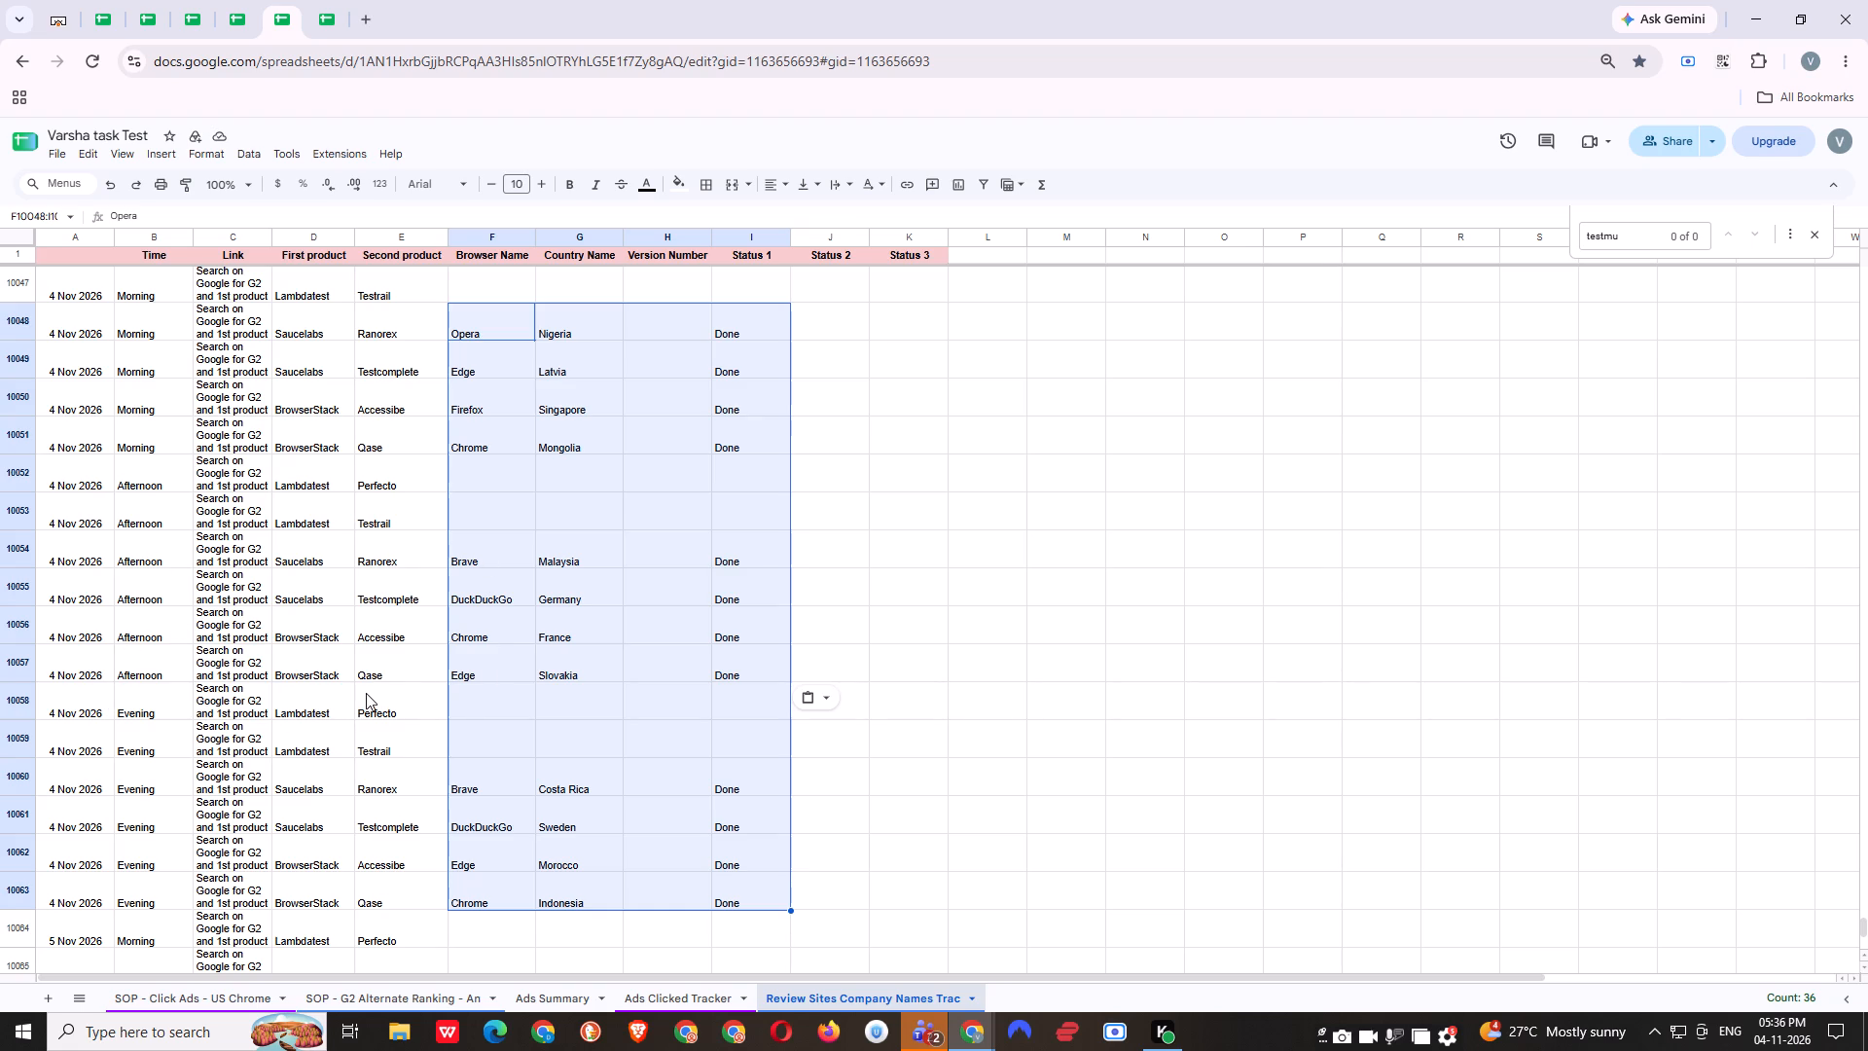
scroll(366, 691, up, 2)
View the Ads Clicked Tracker in Varsha task Test, then examine the 4-Nov-26 column at the first company rows in Copy of Varsha task Test.
click(677, 1003)
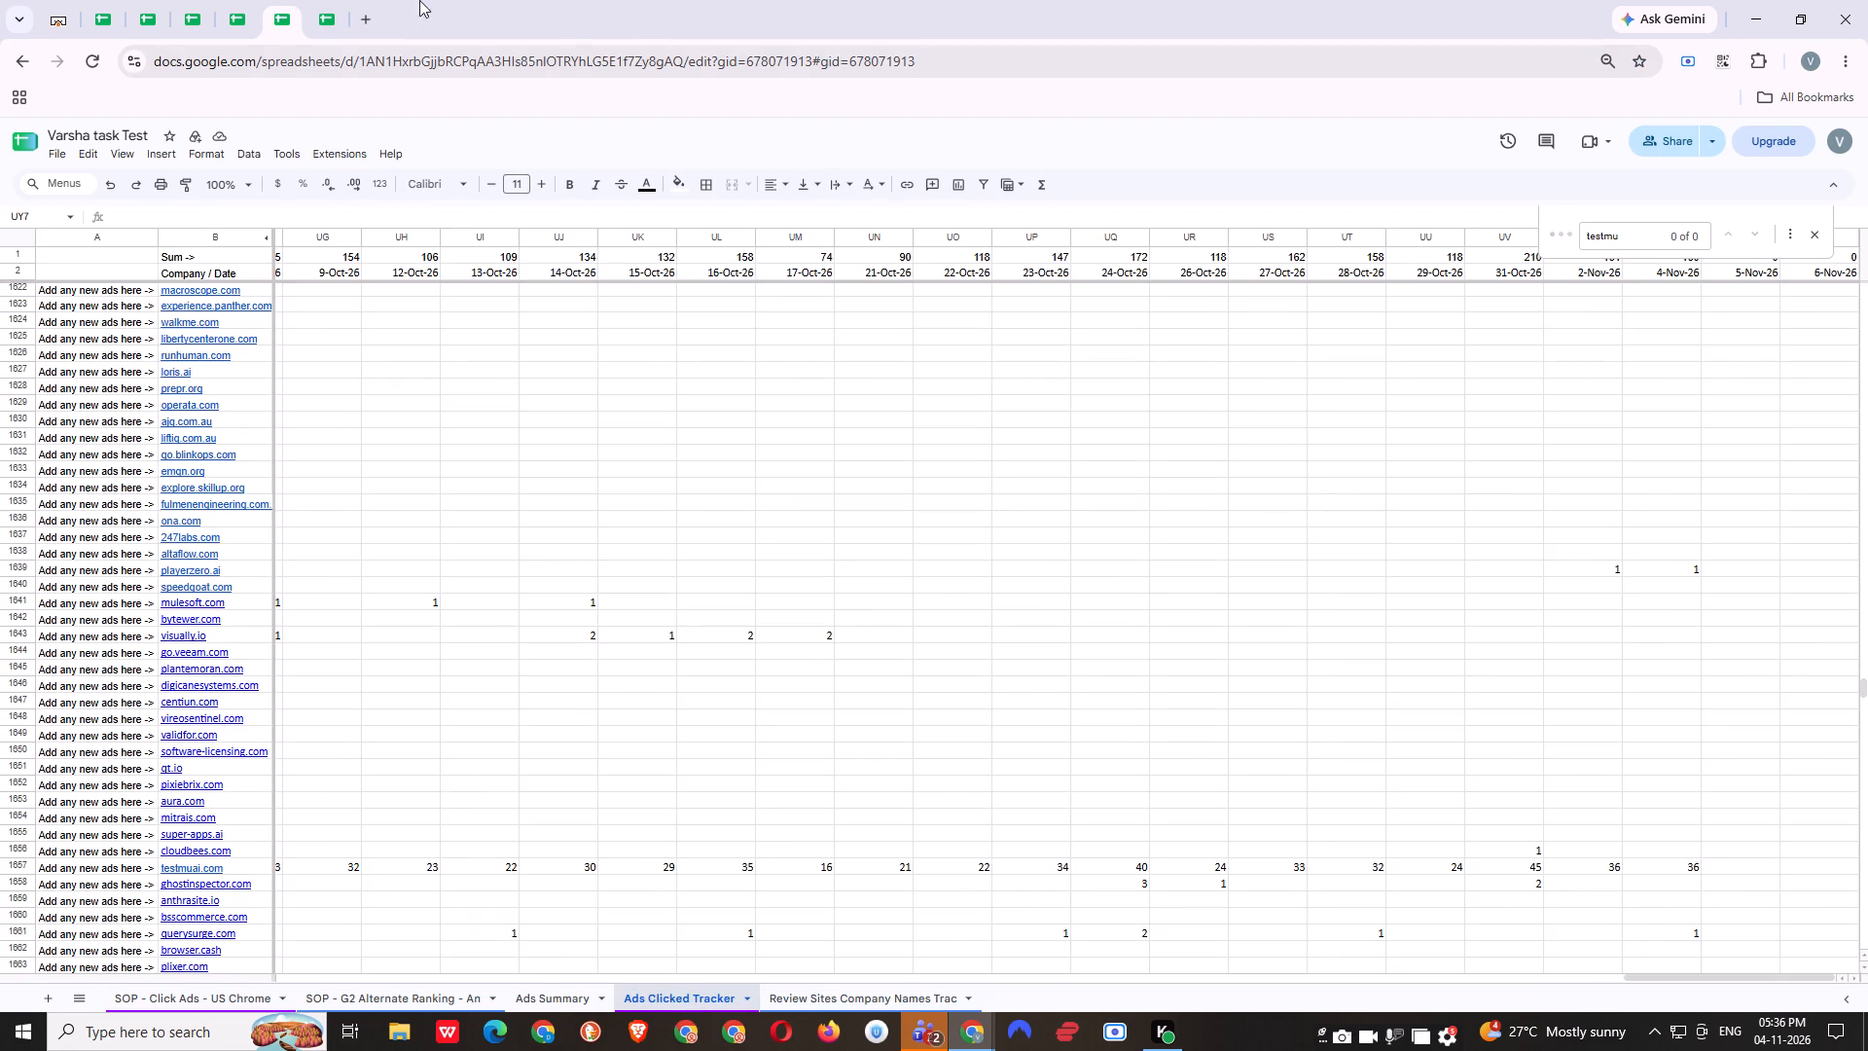
click(340, 25)
click(955, 580)
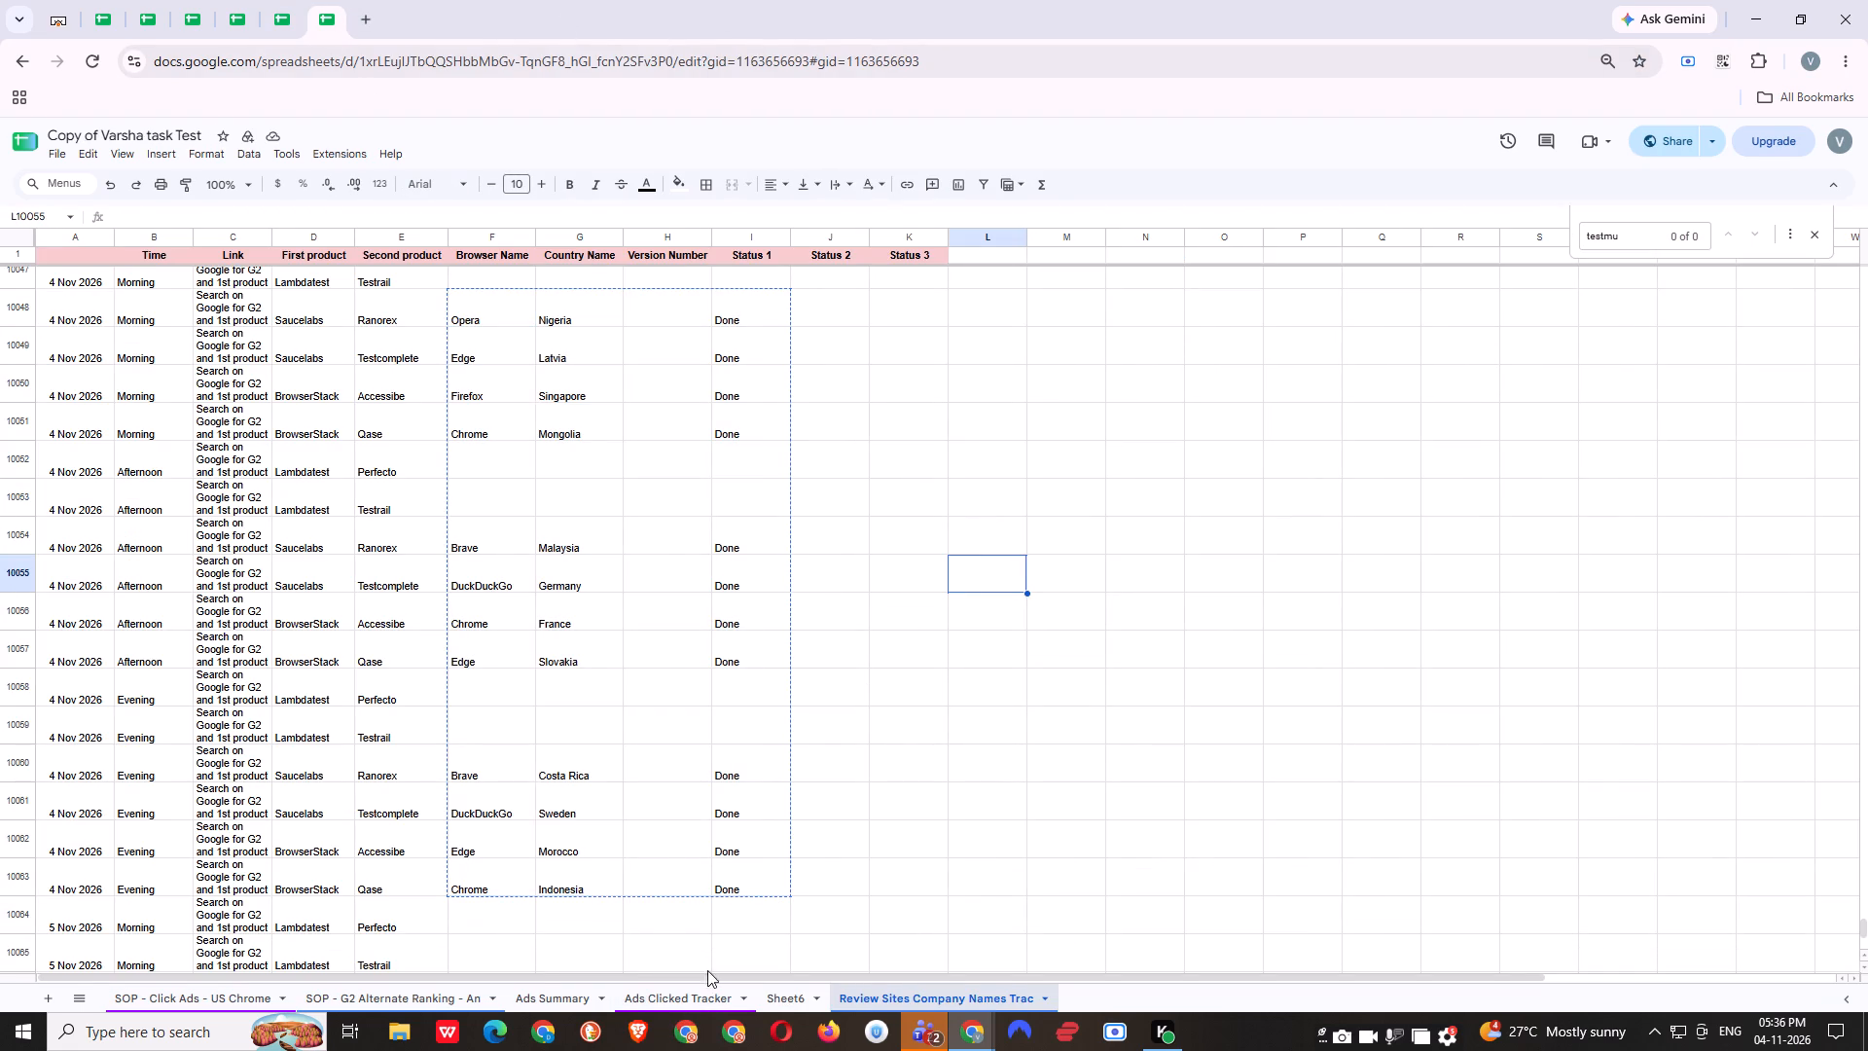
click(679, 999)
scroll(558, 733, up, 9)
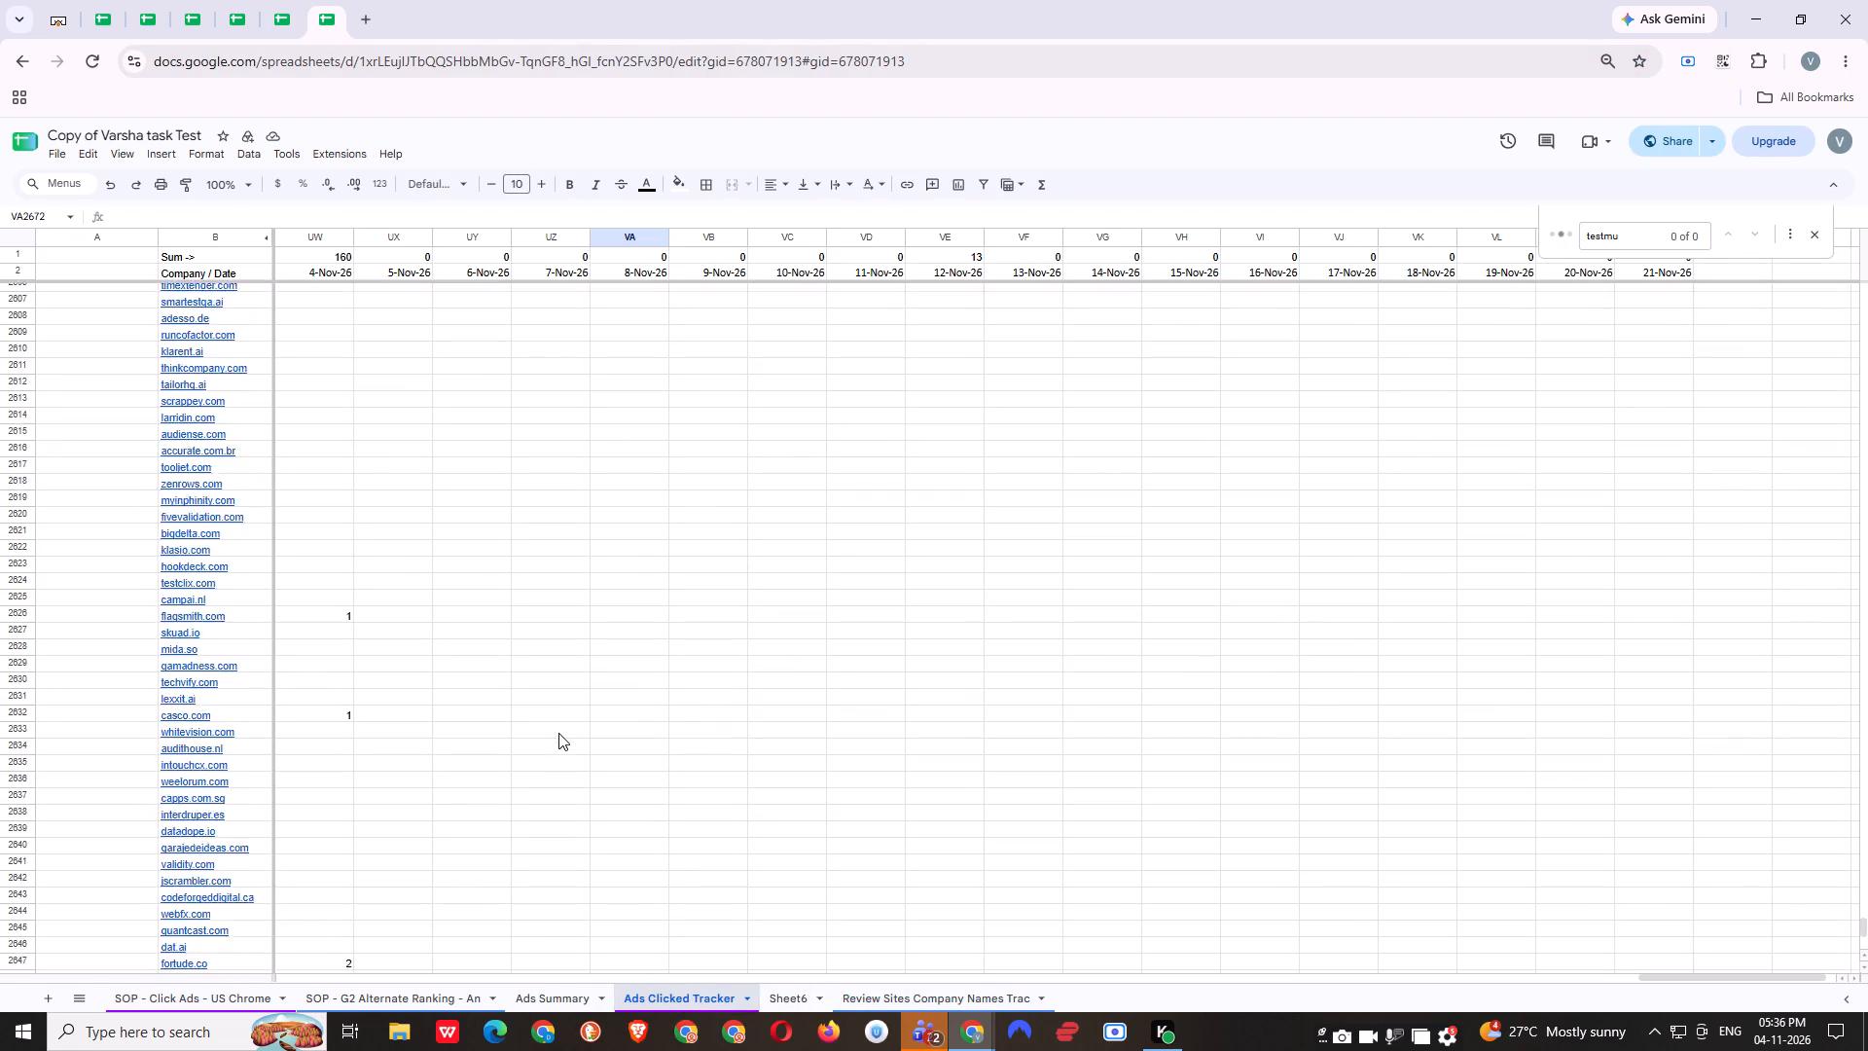
scroll(558, 733, up, 6)
scroll(1857, 587, up, 6)
scroll(1819, 665, up, 5)
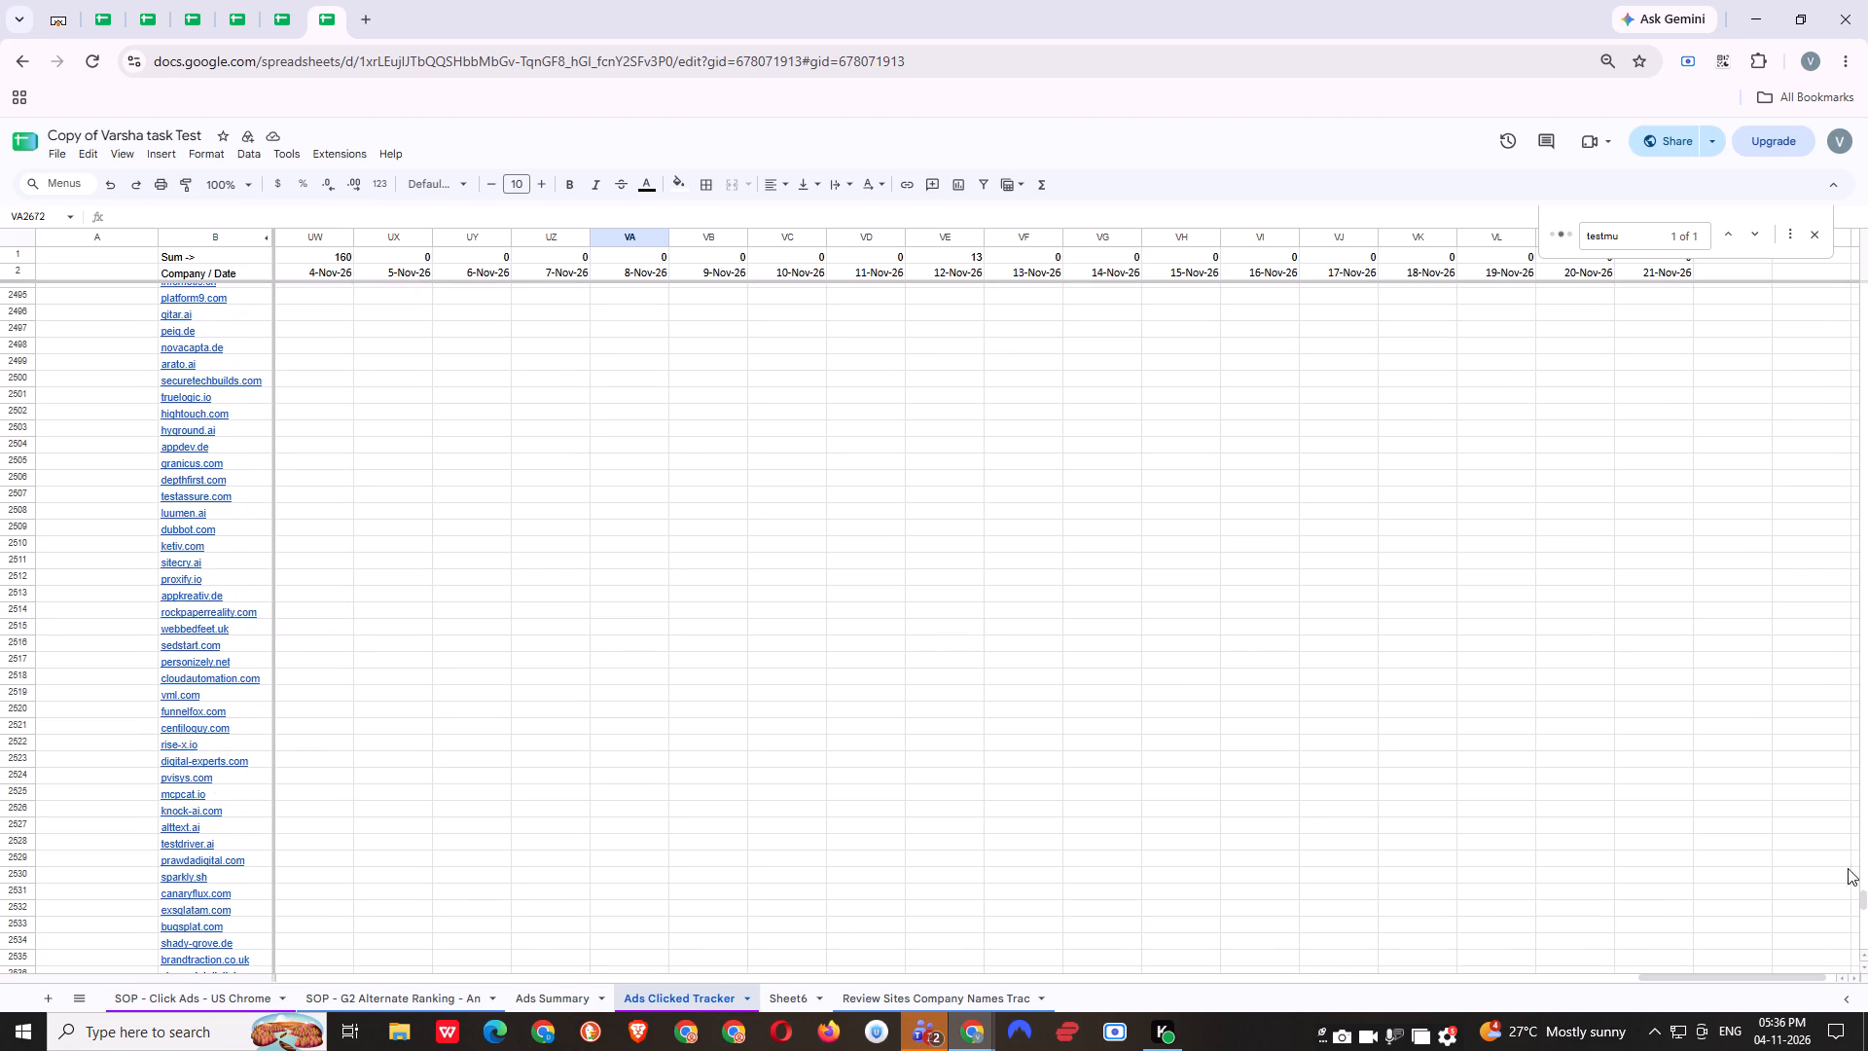
drag(1867, 903, 1819, 297)
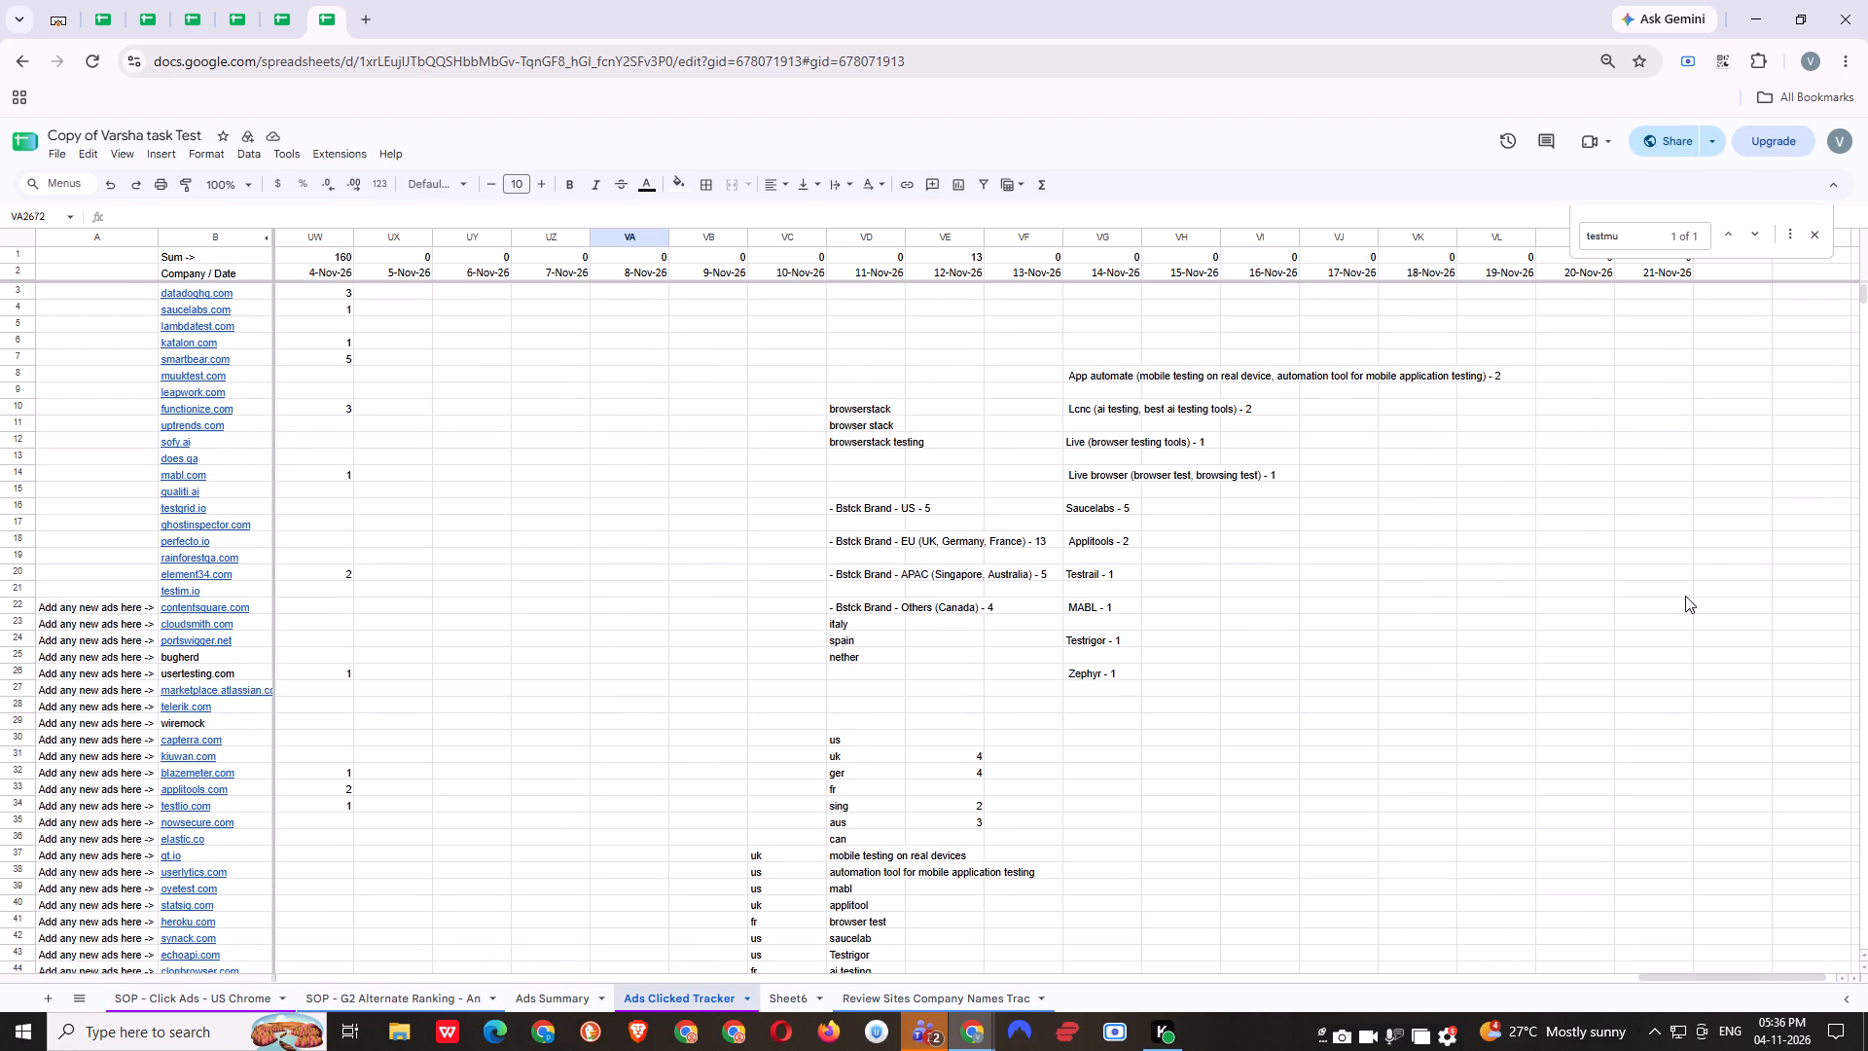
scroll(1682, 594, up, 2)
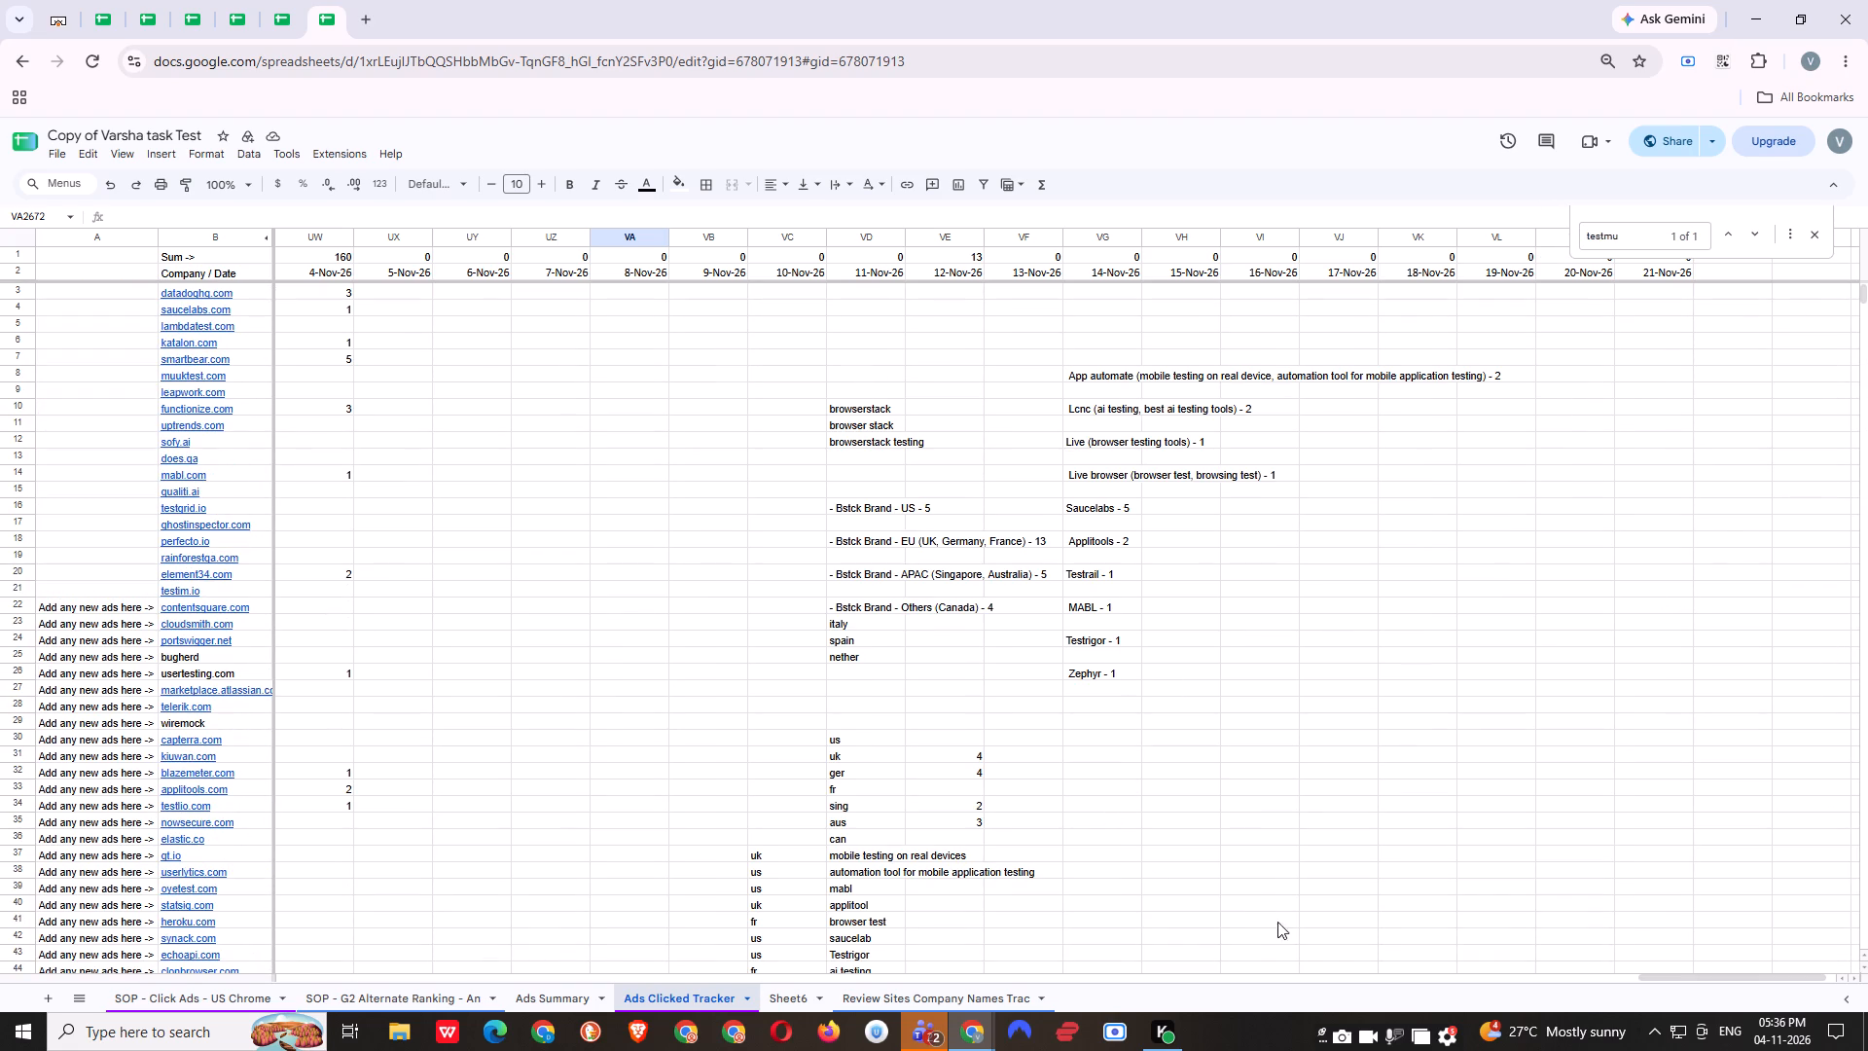
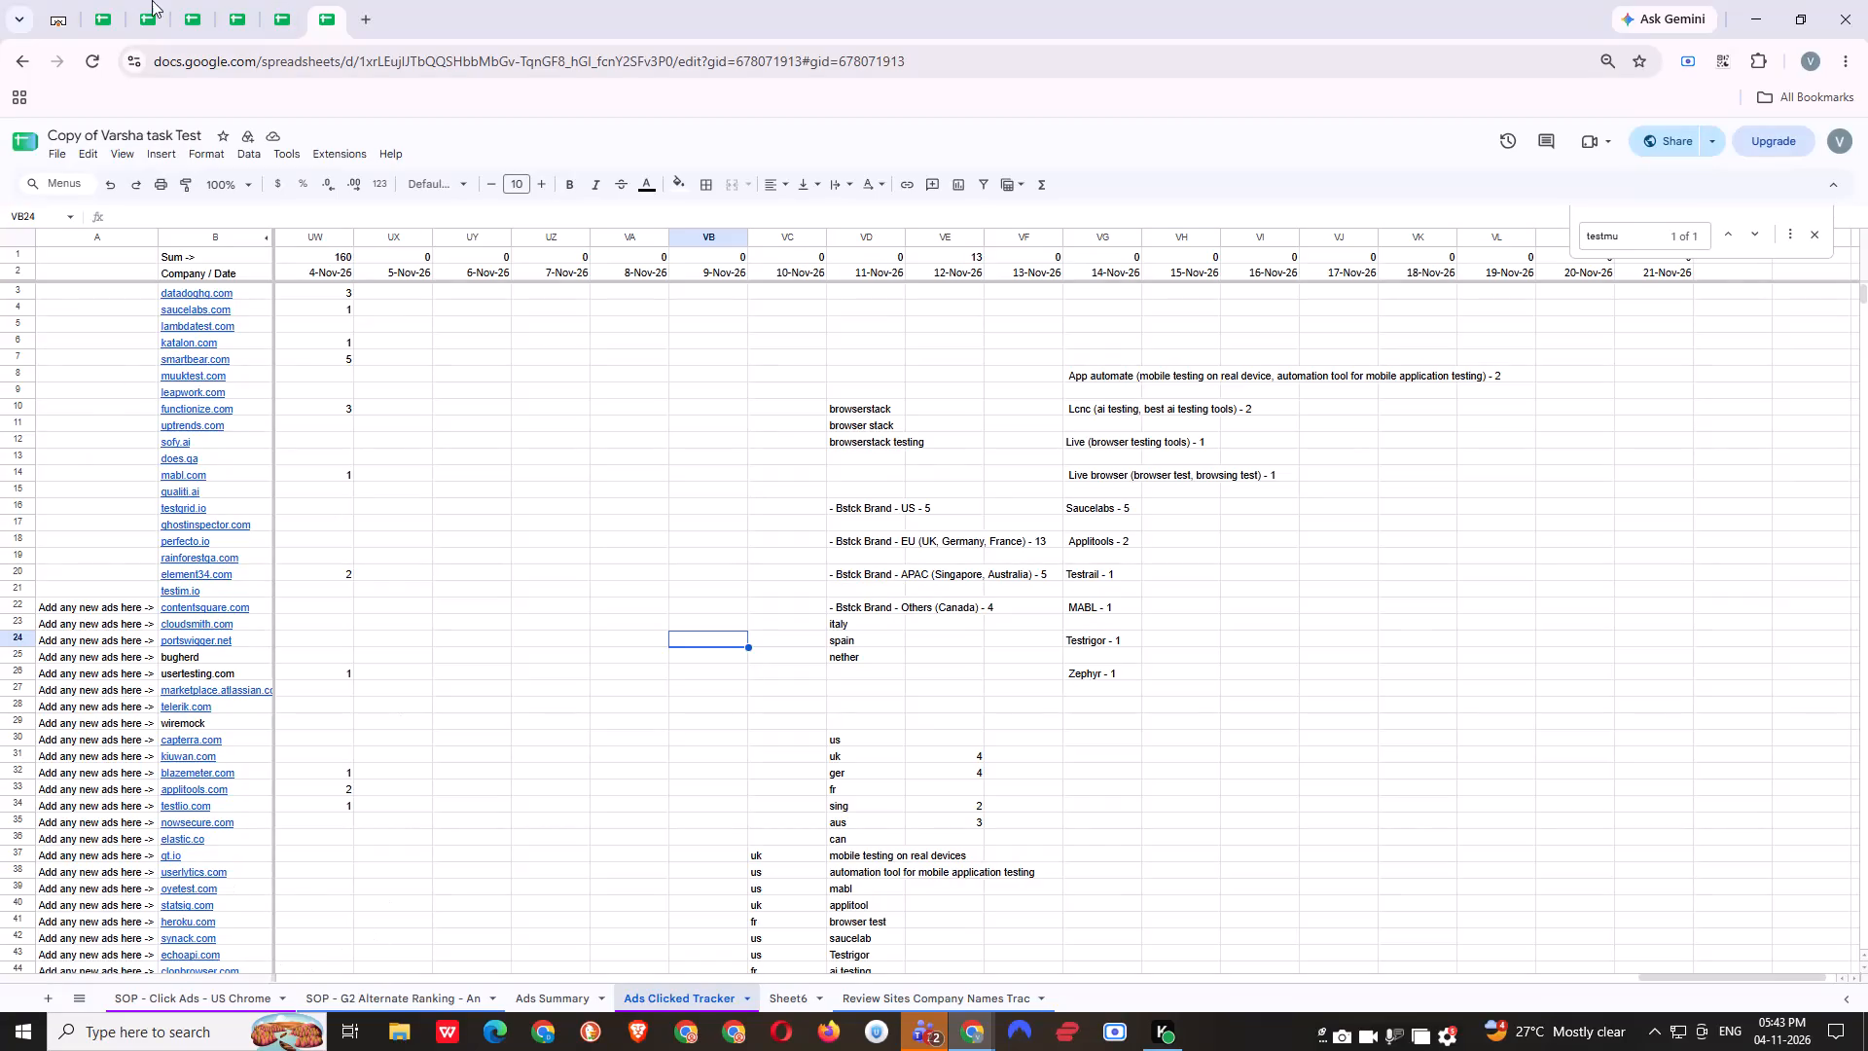
Compare the 4 Nov 2026 review sites entries in Copy of Varsha task Test with those in Varsha task Test.
click(890, 1000)
click(660, 992)
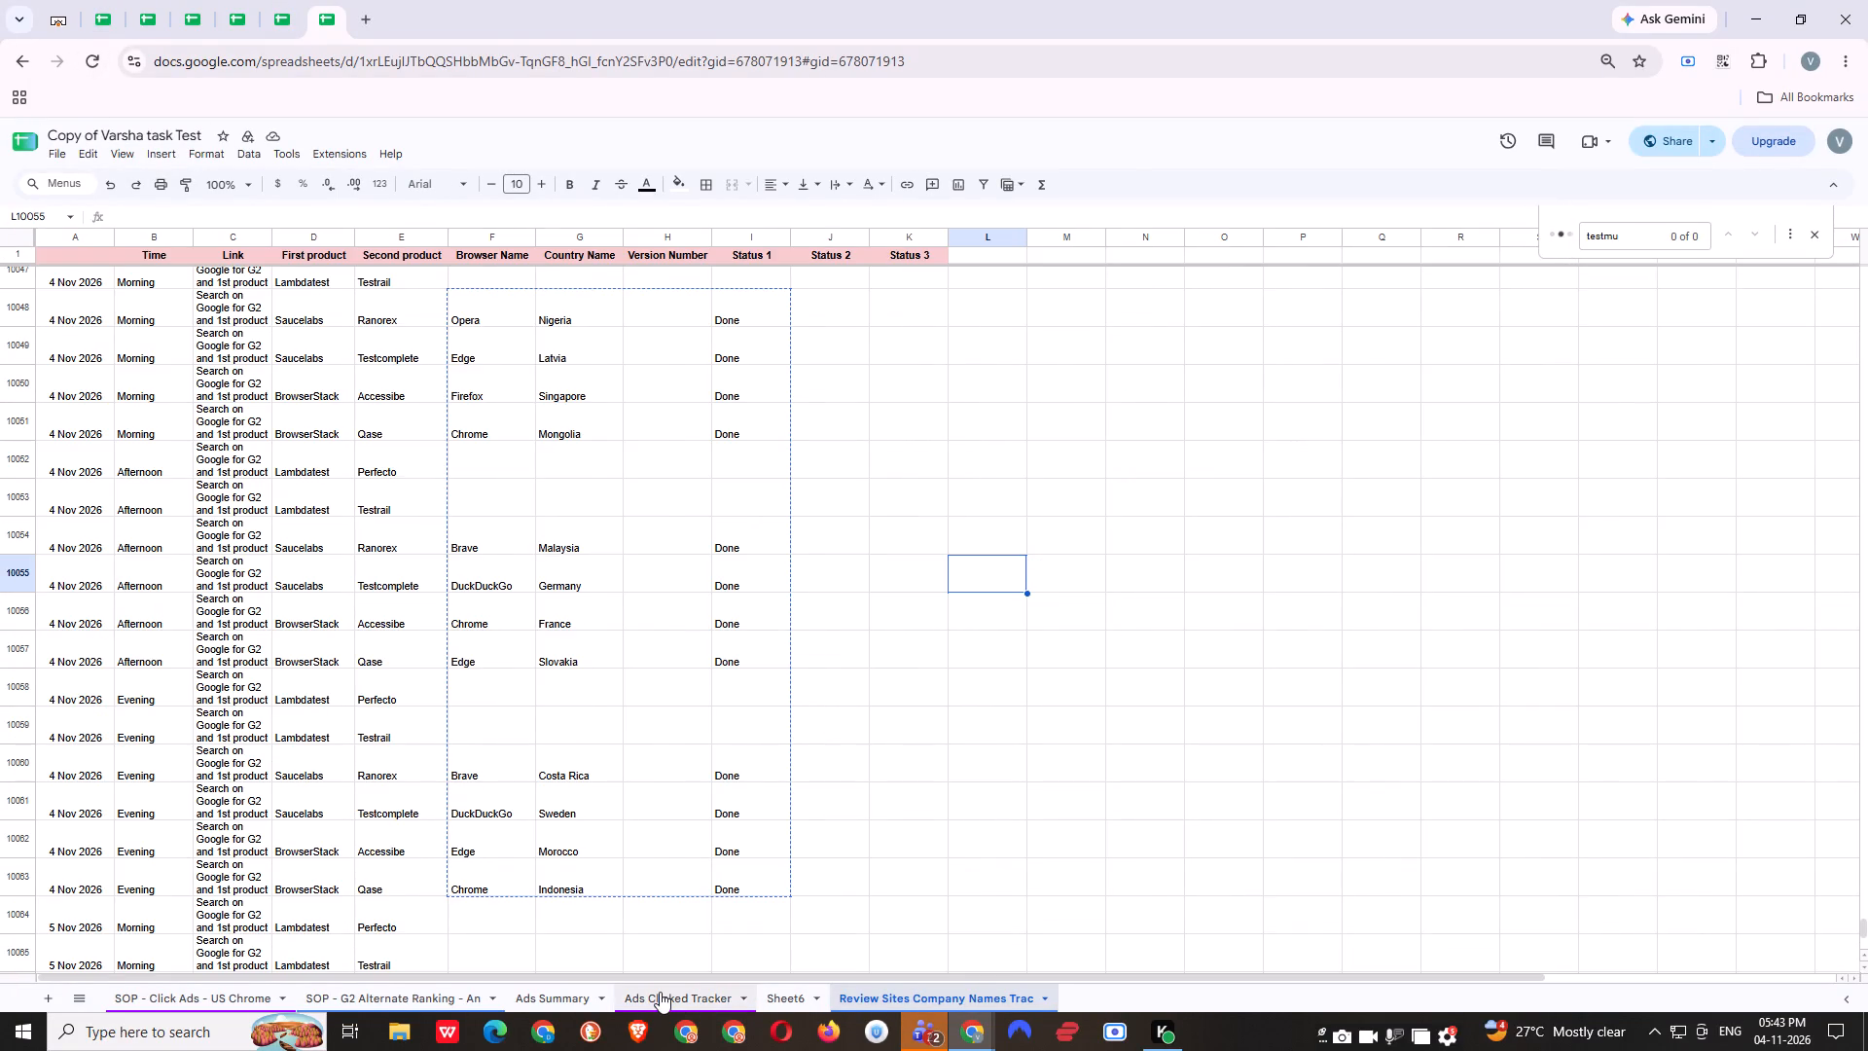
click(265, 20)
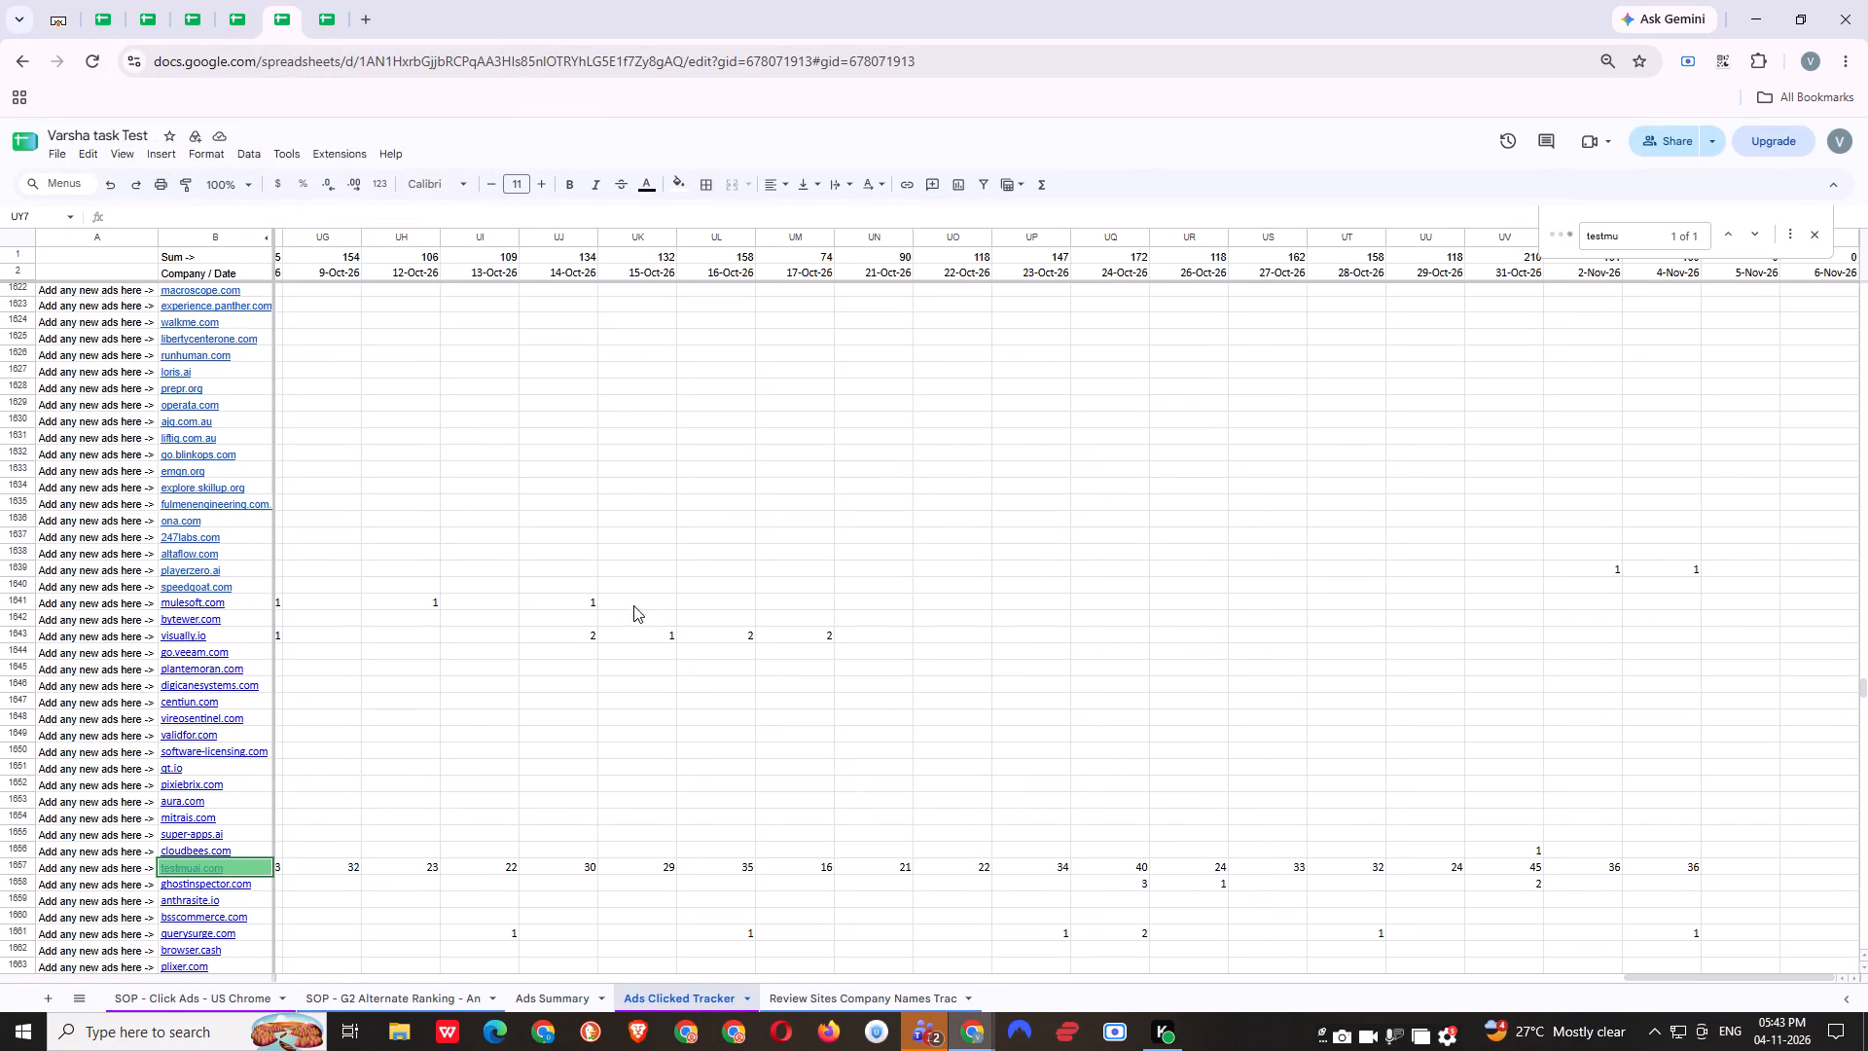
click(882, 998)
click(1070, 828)
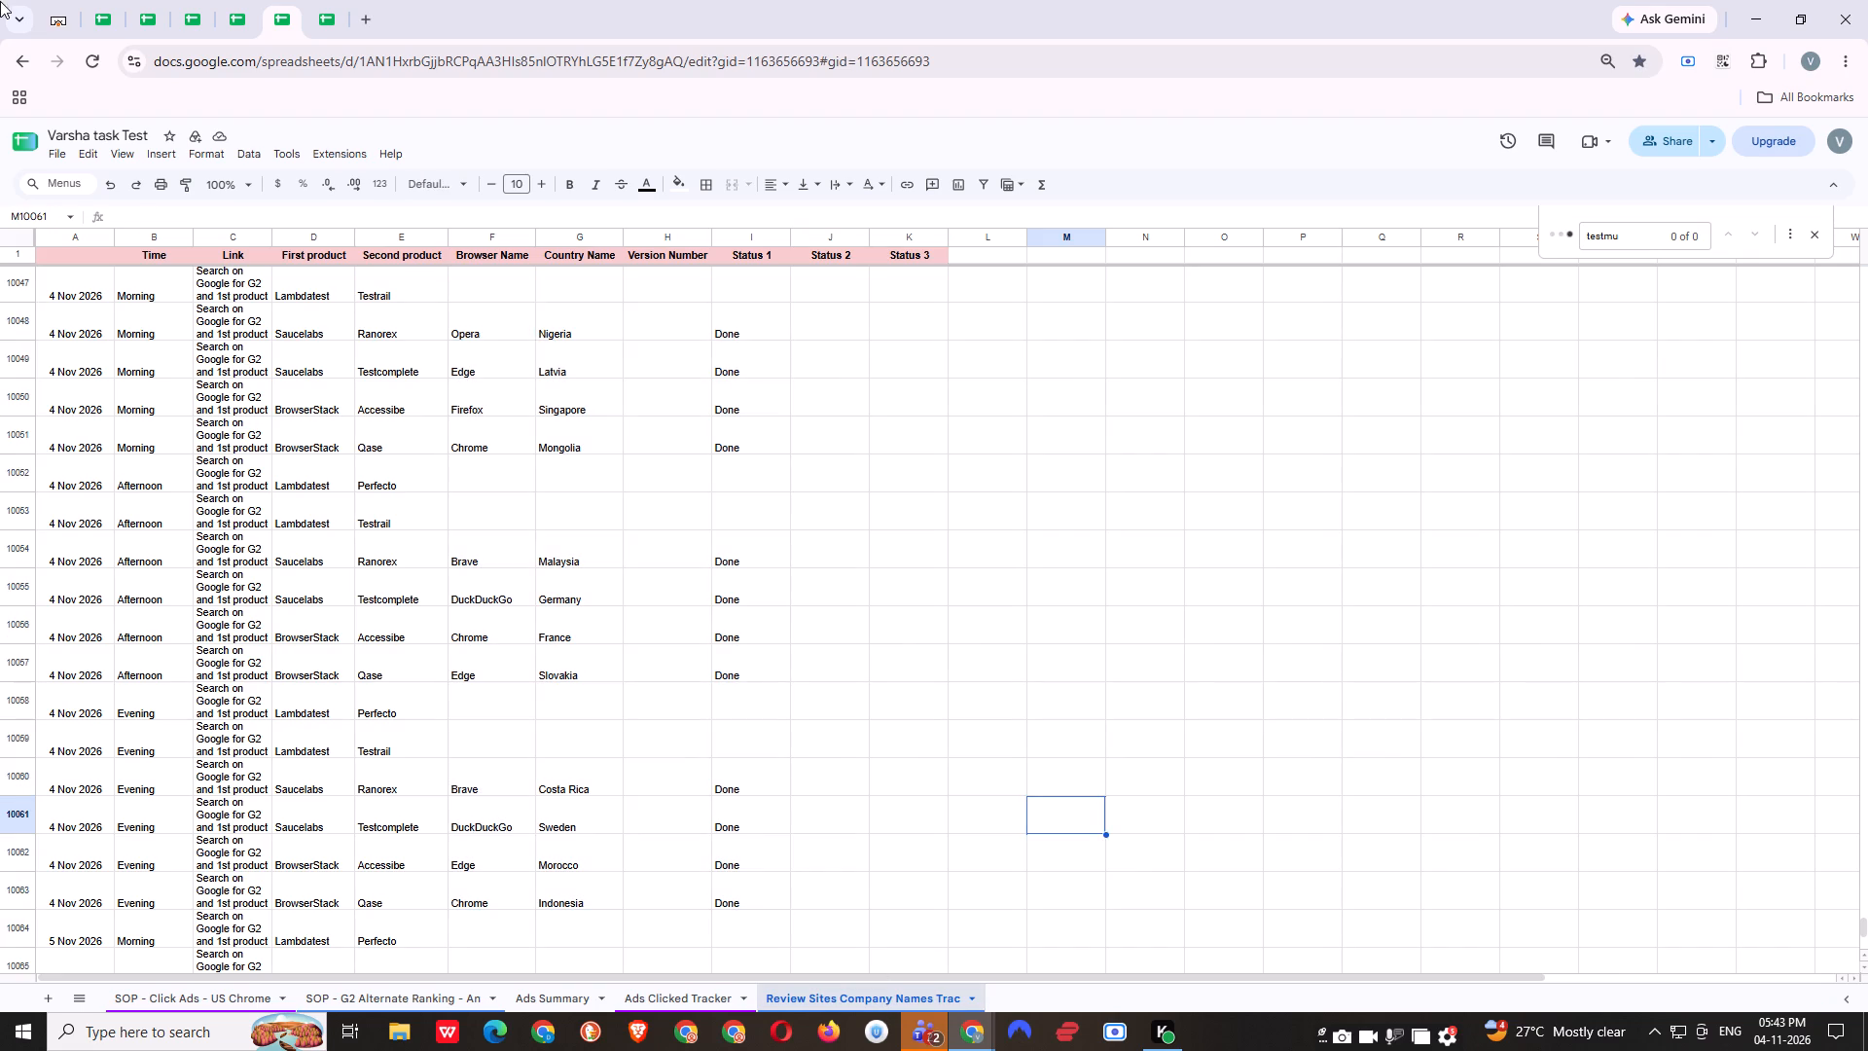
Switch to the Life at SunTec portal's dashboard.
click(48, 26)
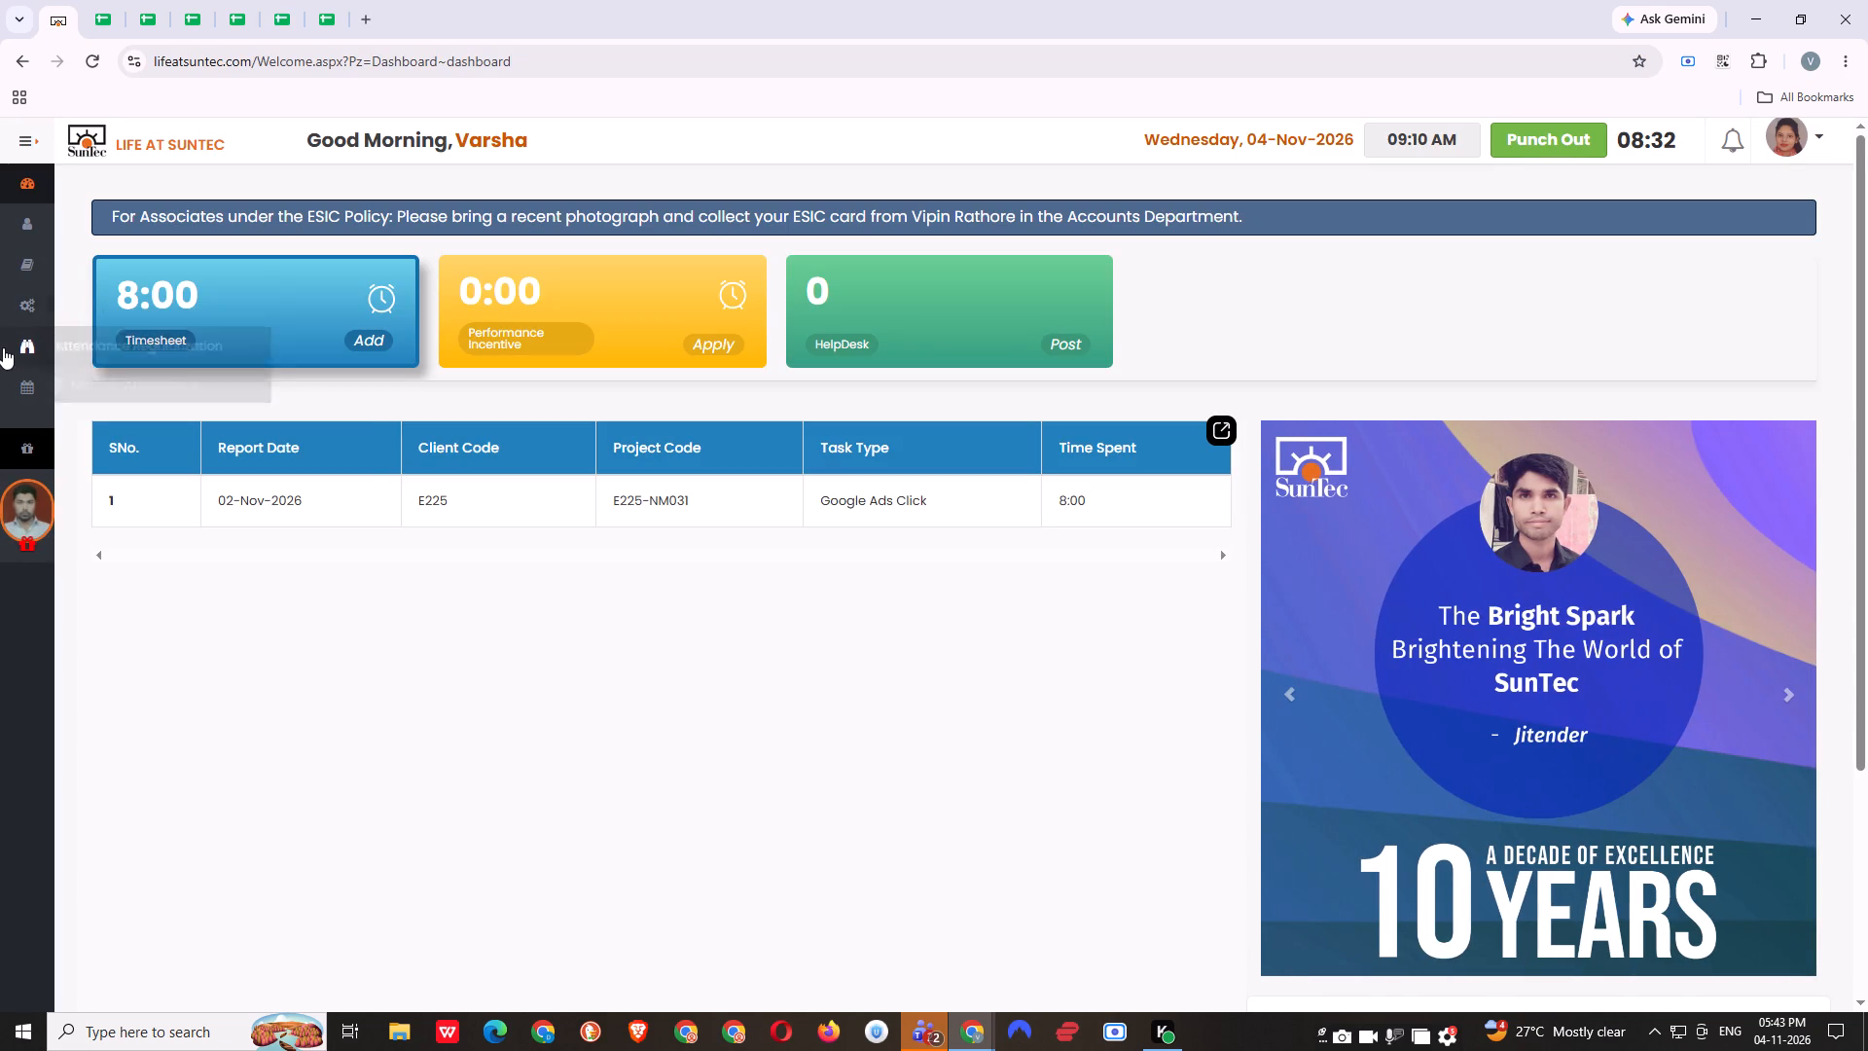
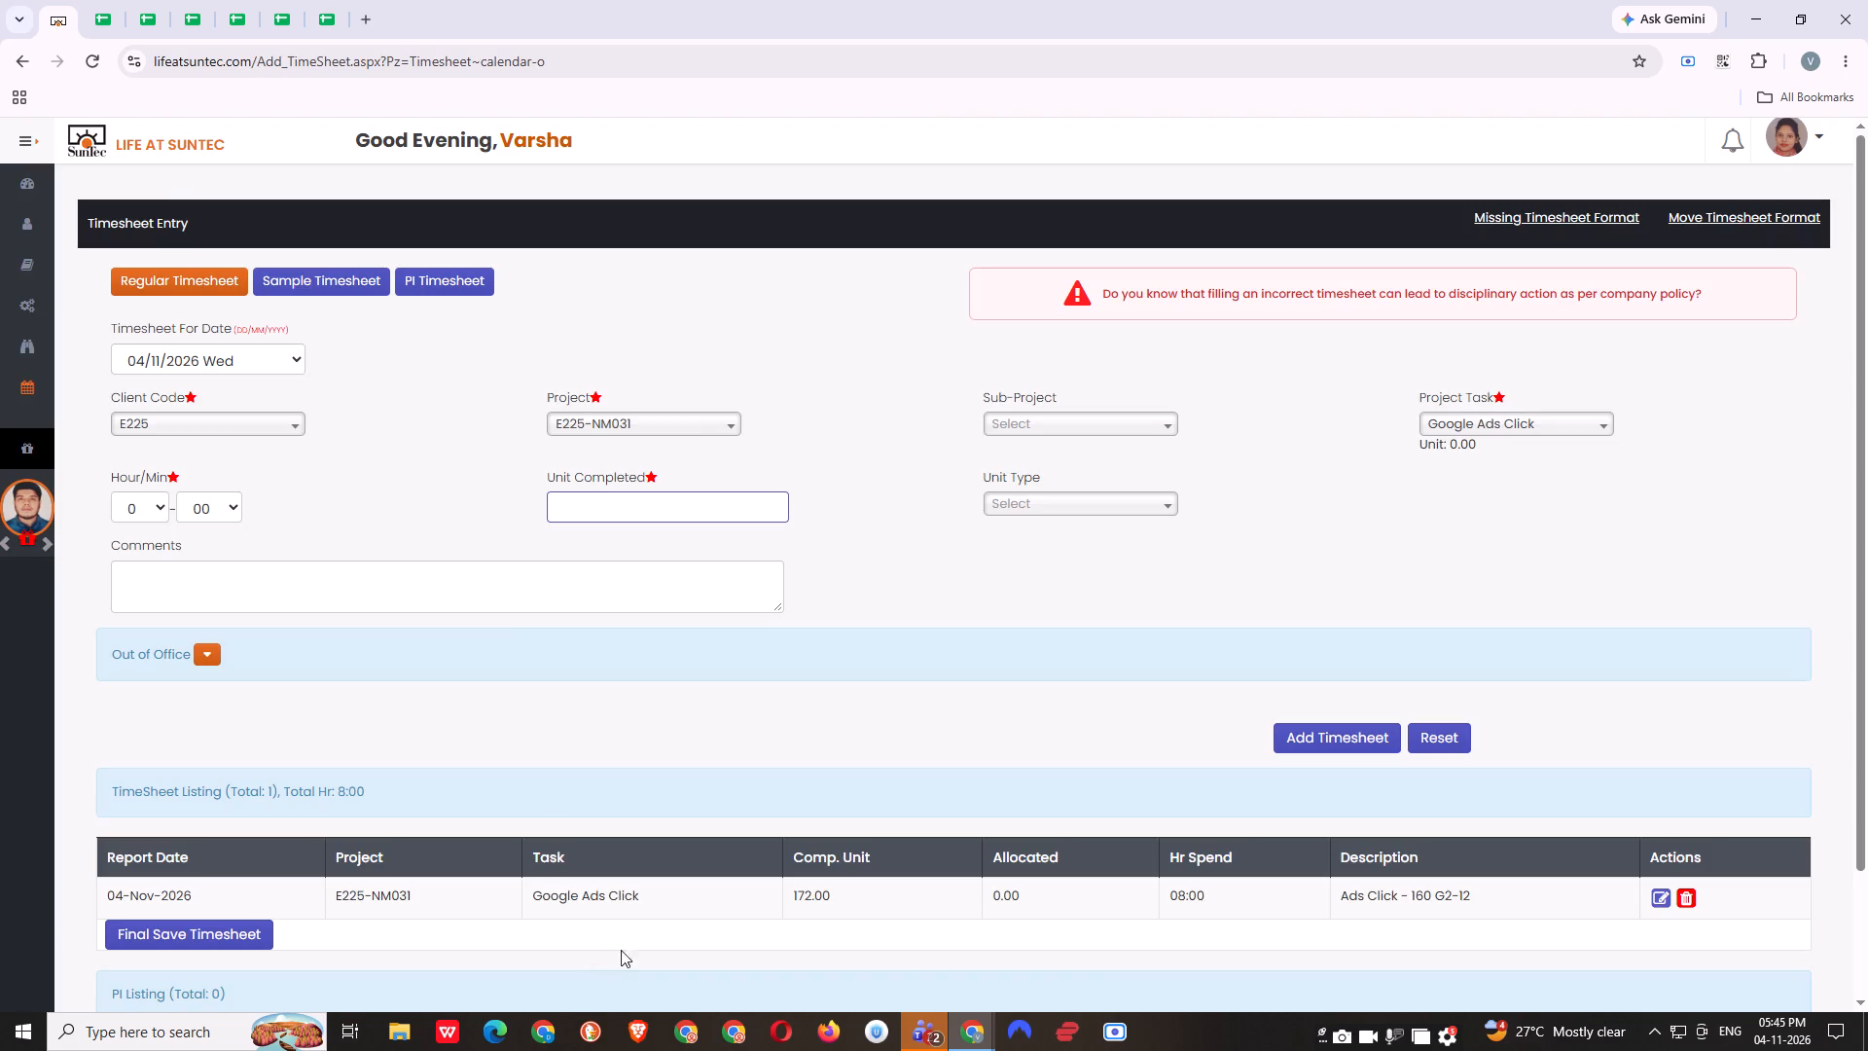
Switch to varsha of Master Copy Sheet and select the full Status block beside Weekly Status on the Group Status sheet.
click(94, 18)
click(158, 16)
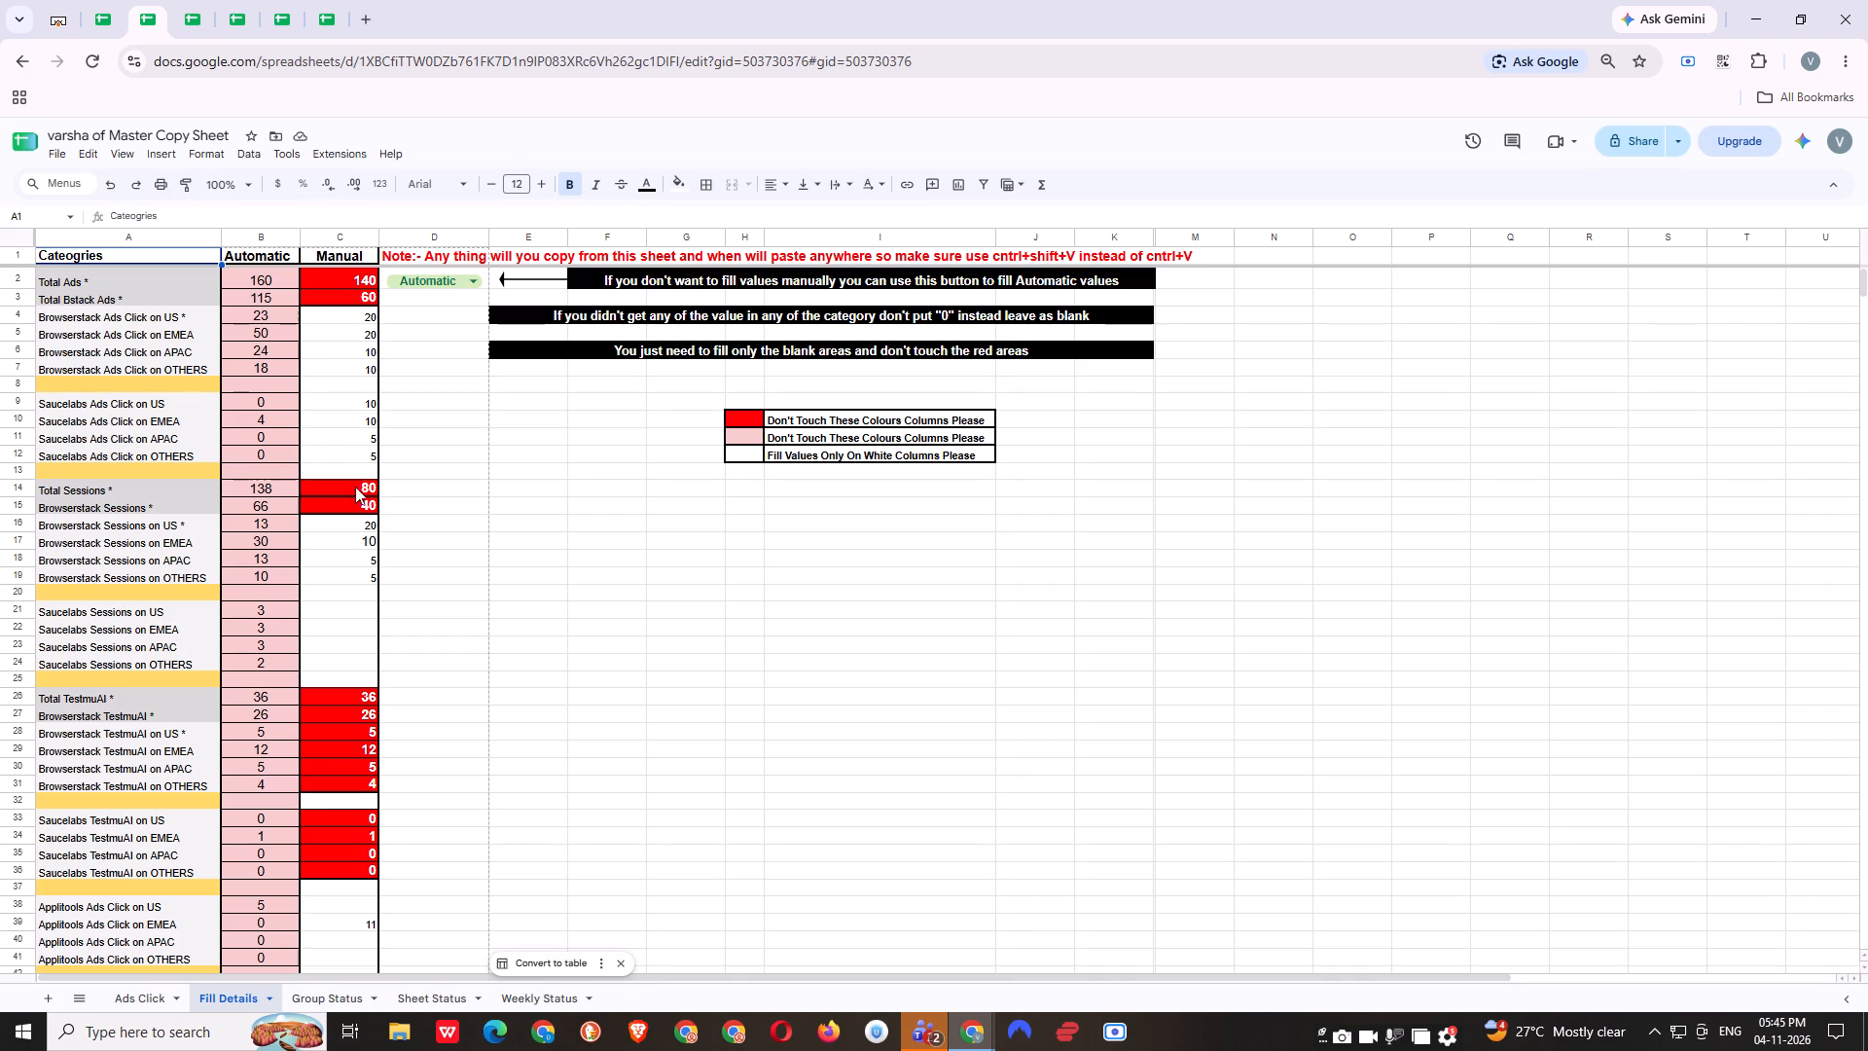
click(305, 1000)
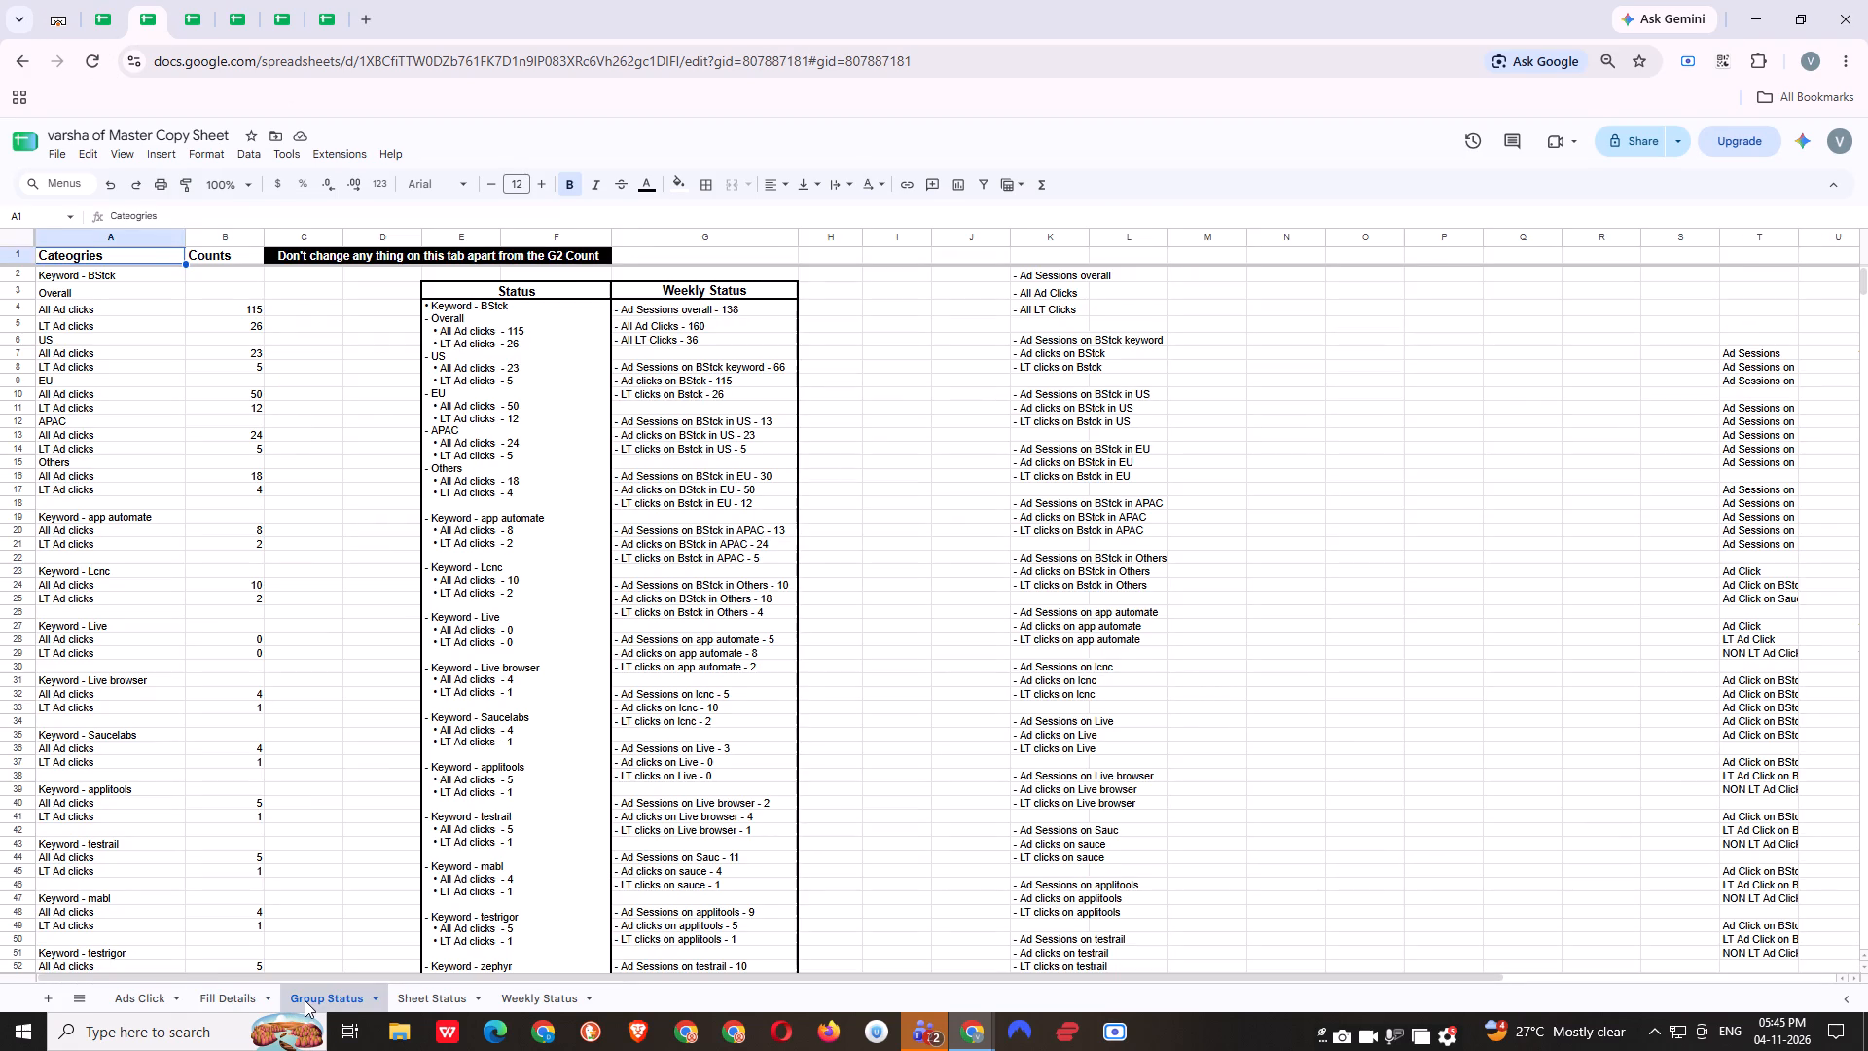
drag(462, 302, 462, 926)
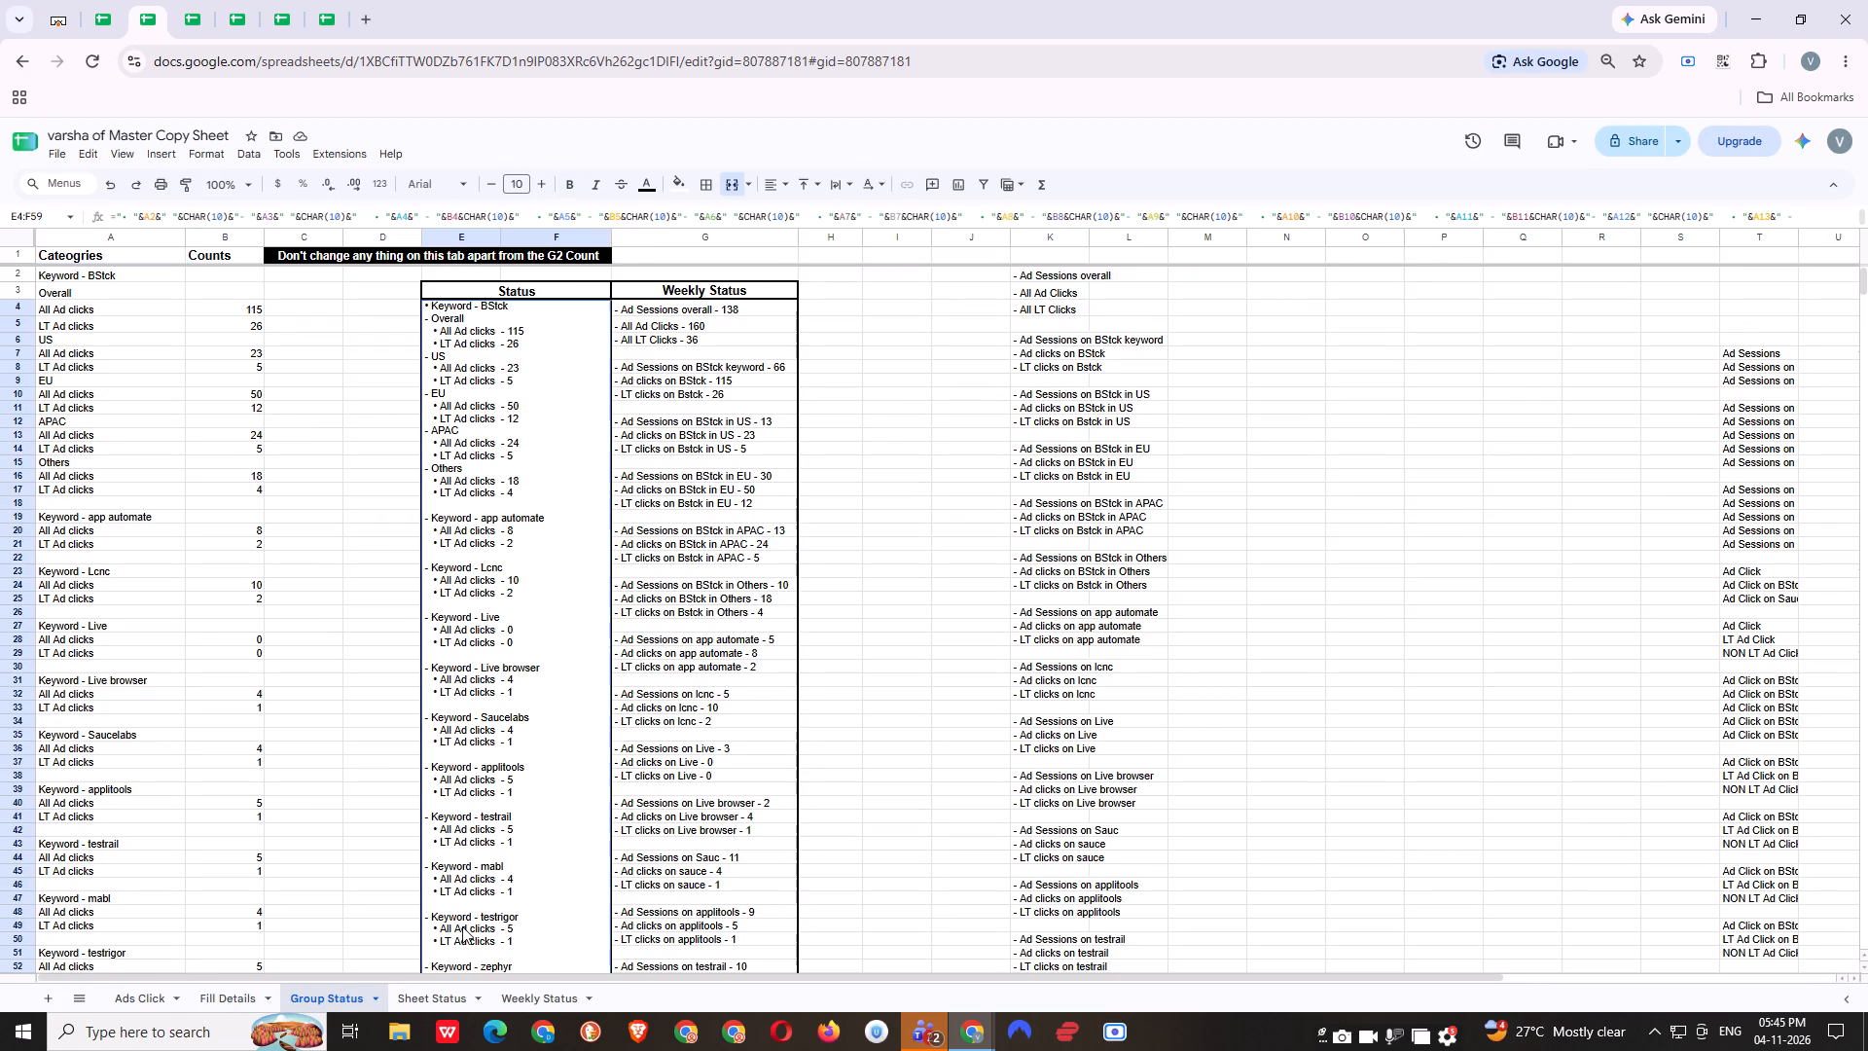
drag(462, 926, 501, 961)
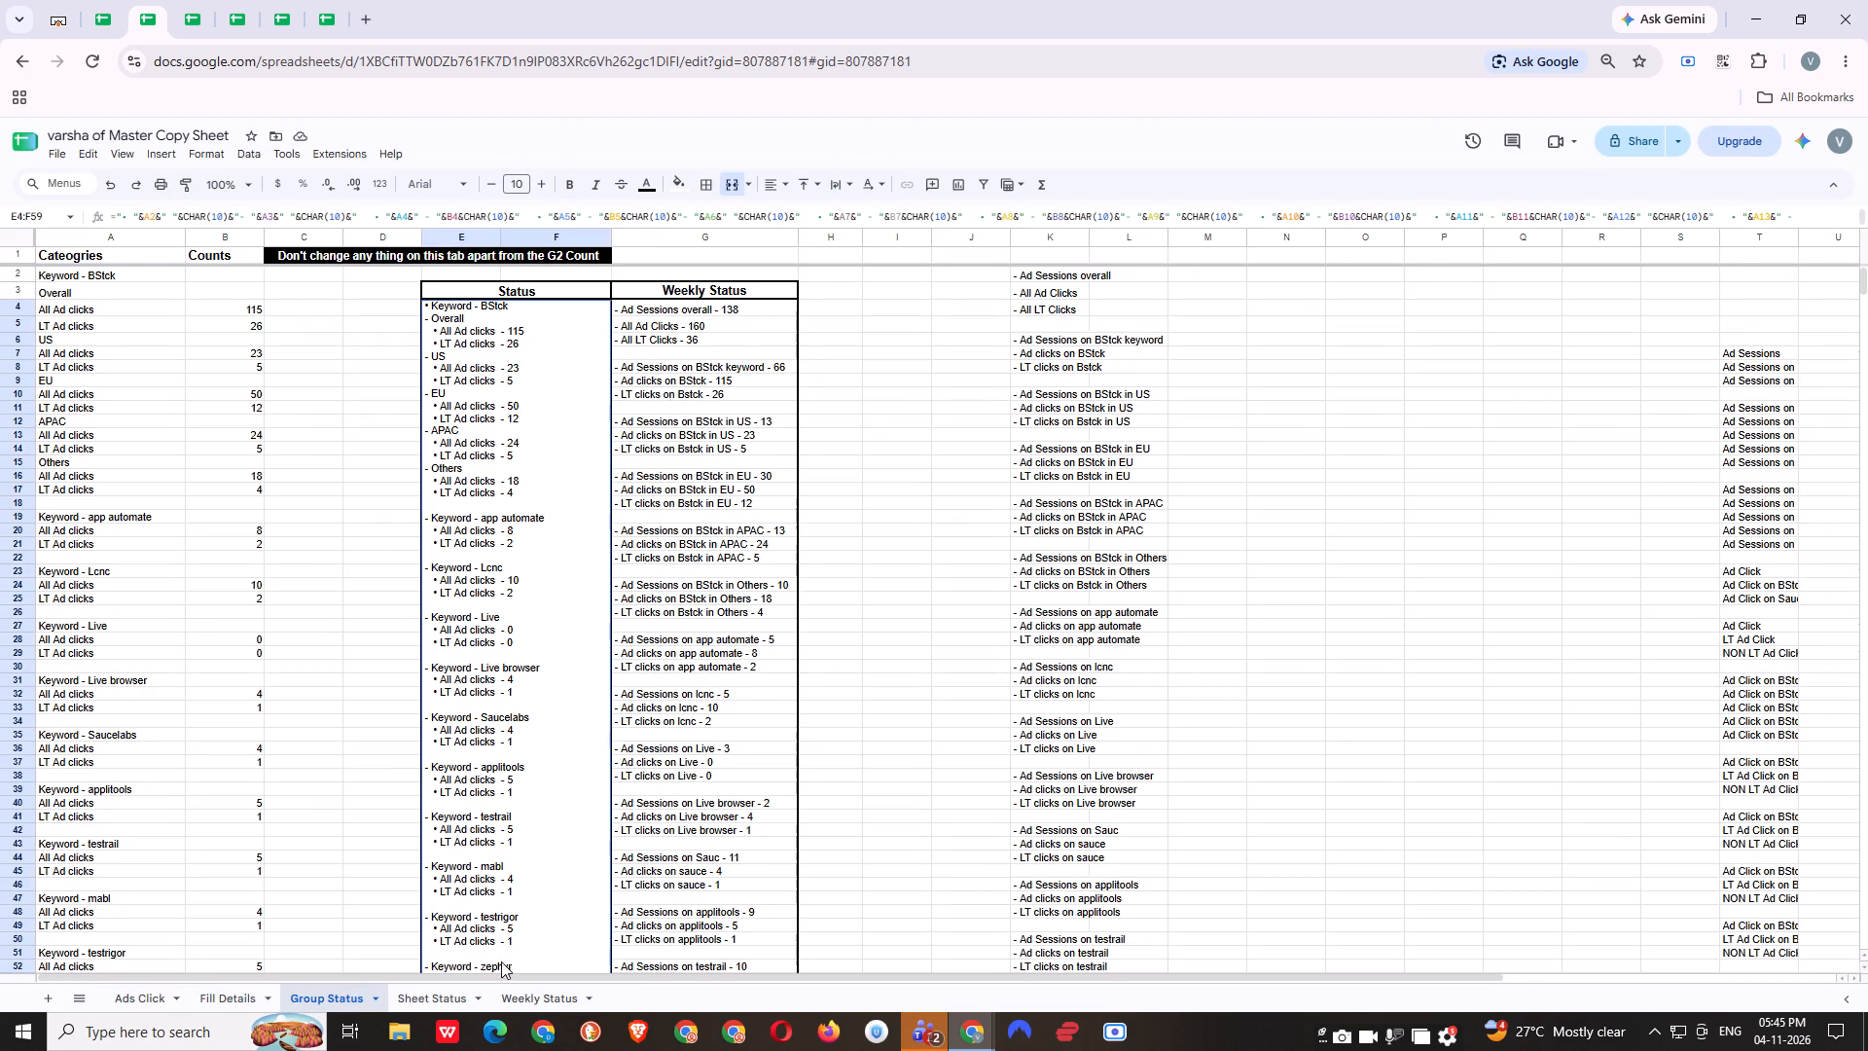
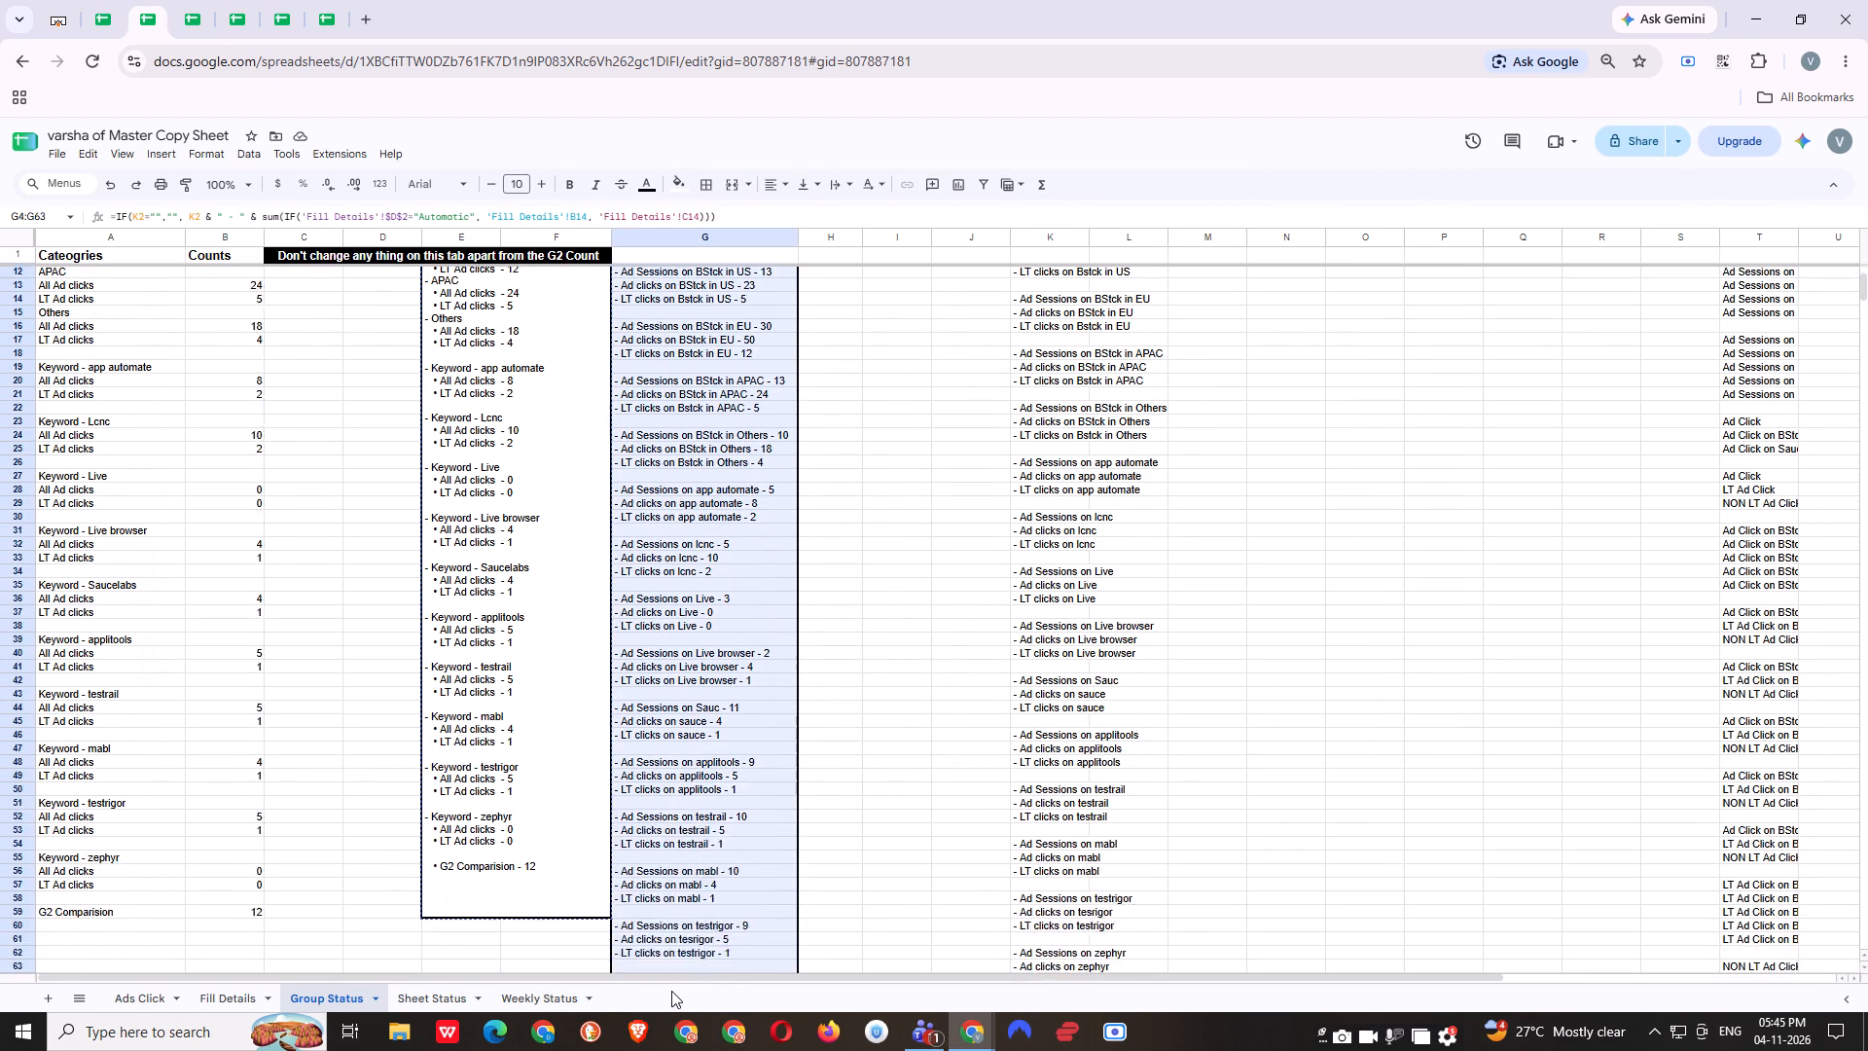
Copy the complete Weekly Status block on the Group Status sheet, from Ad Sessions overall down to G2 Comparisons.
drag(671, 991, 675, 873)
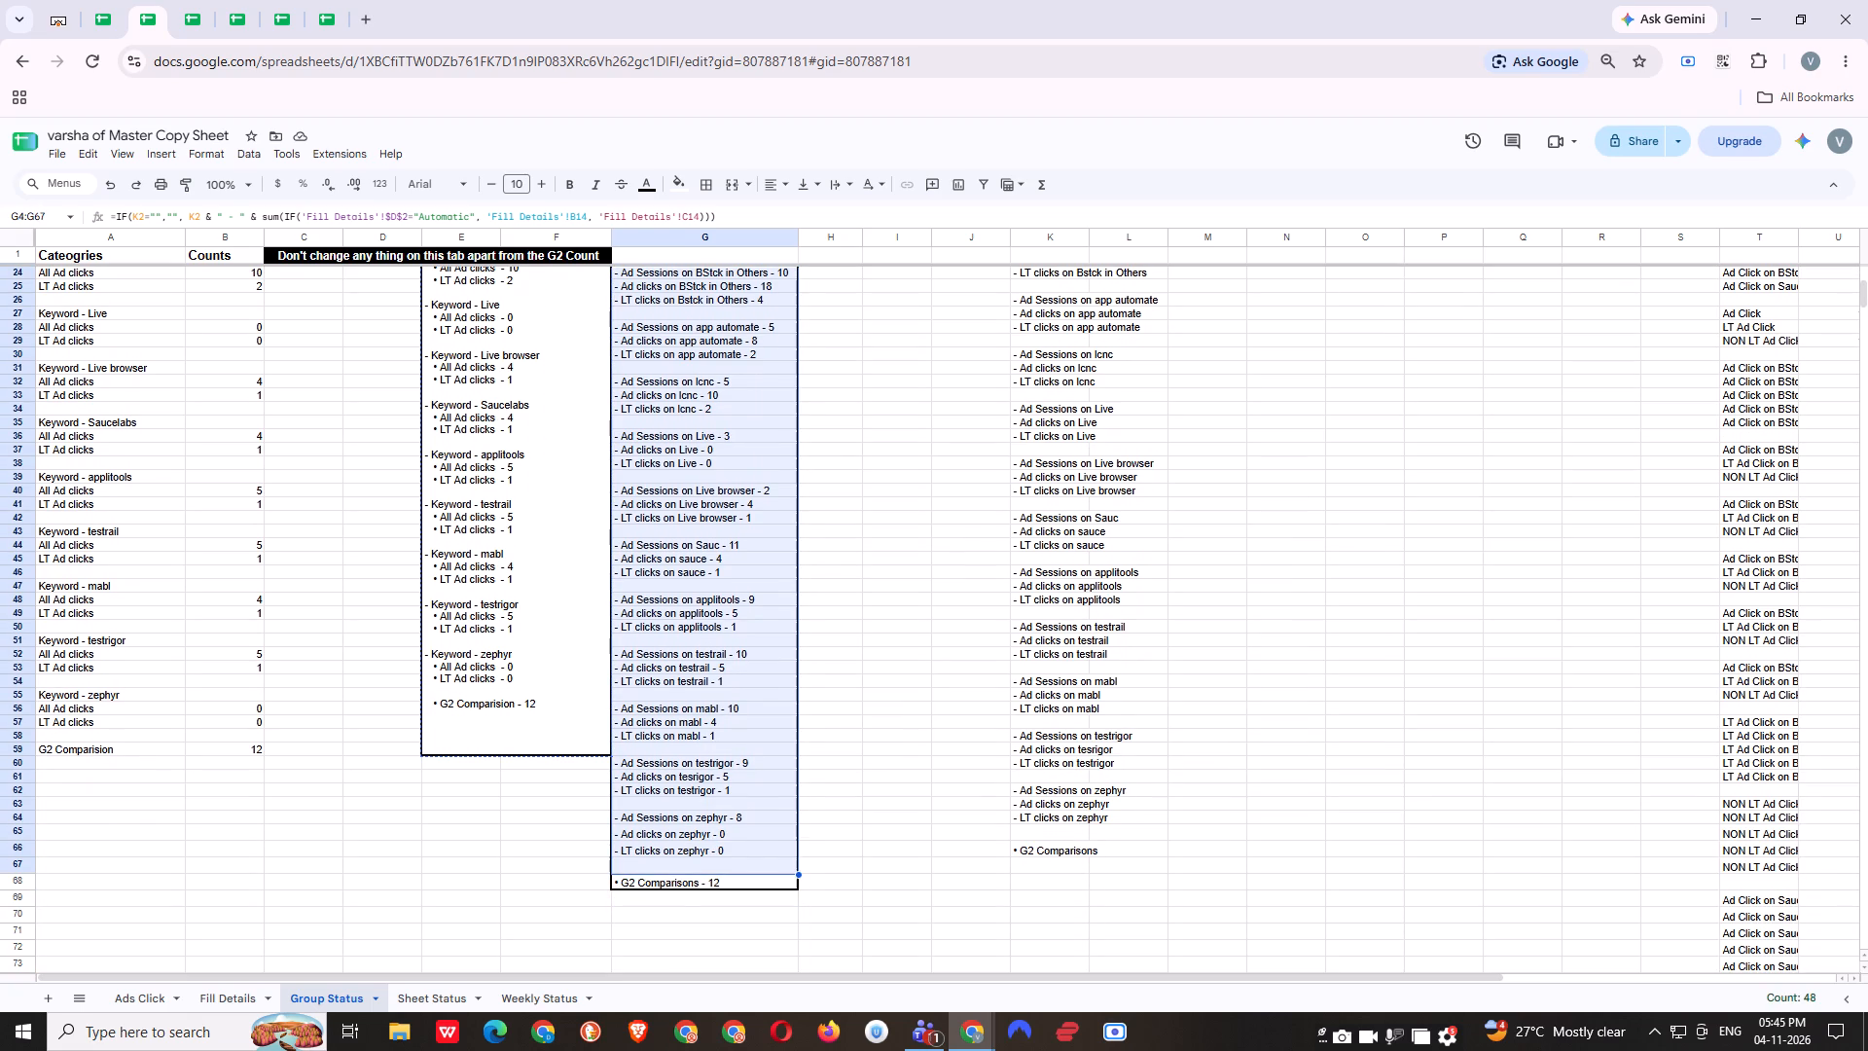
scroll(889, 752, up, 8)
click(617, 314)
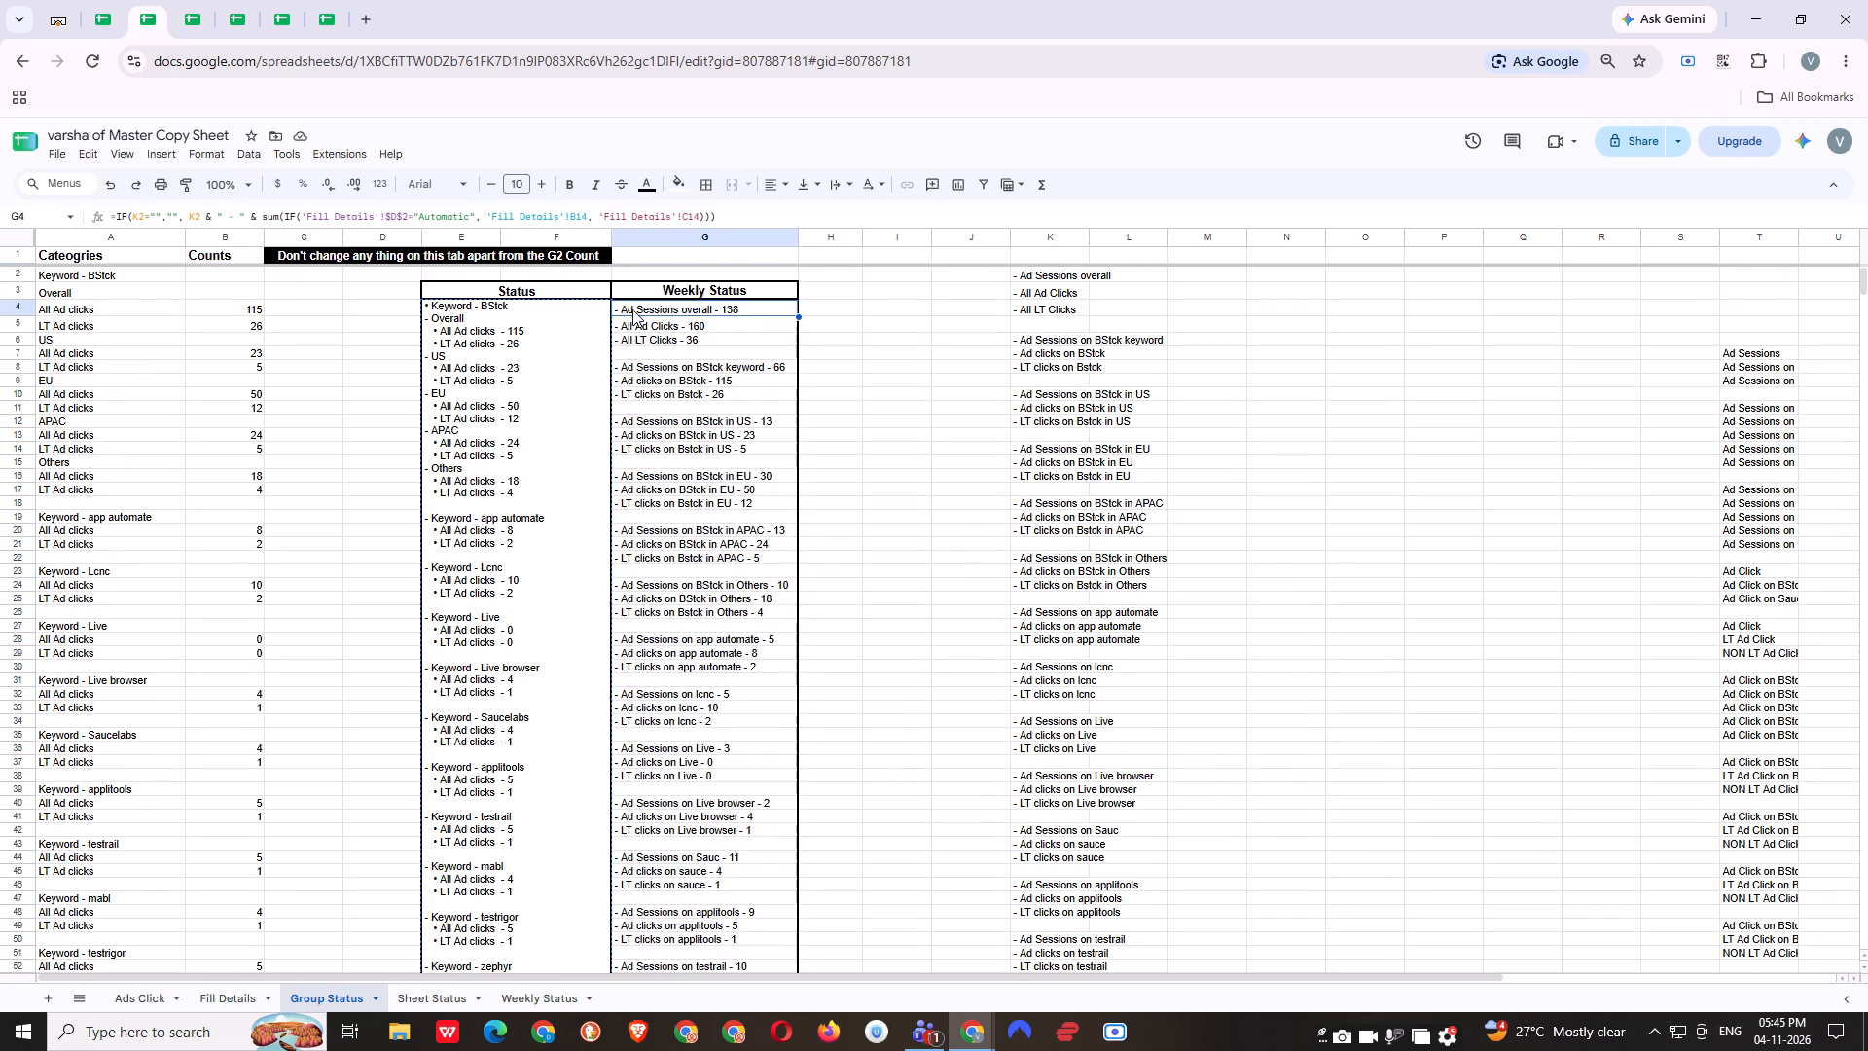
drag(632, 309, 674, 993)
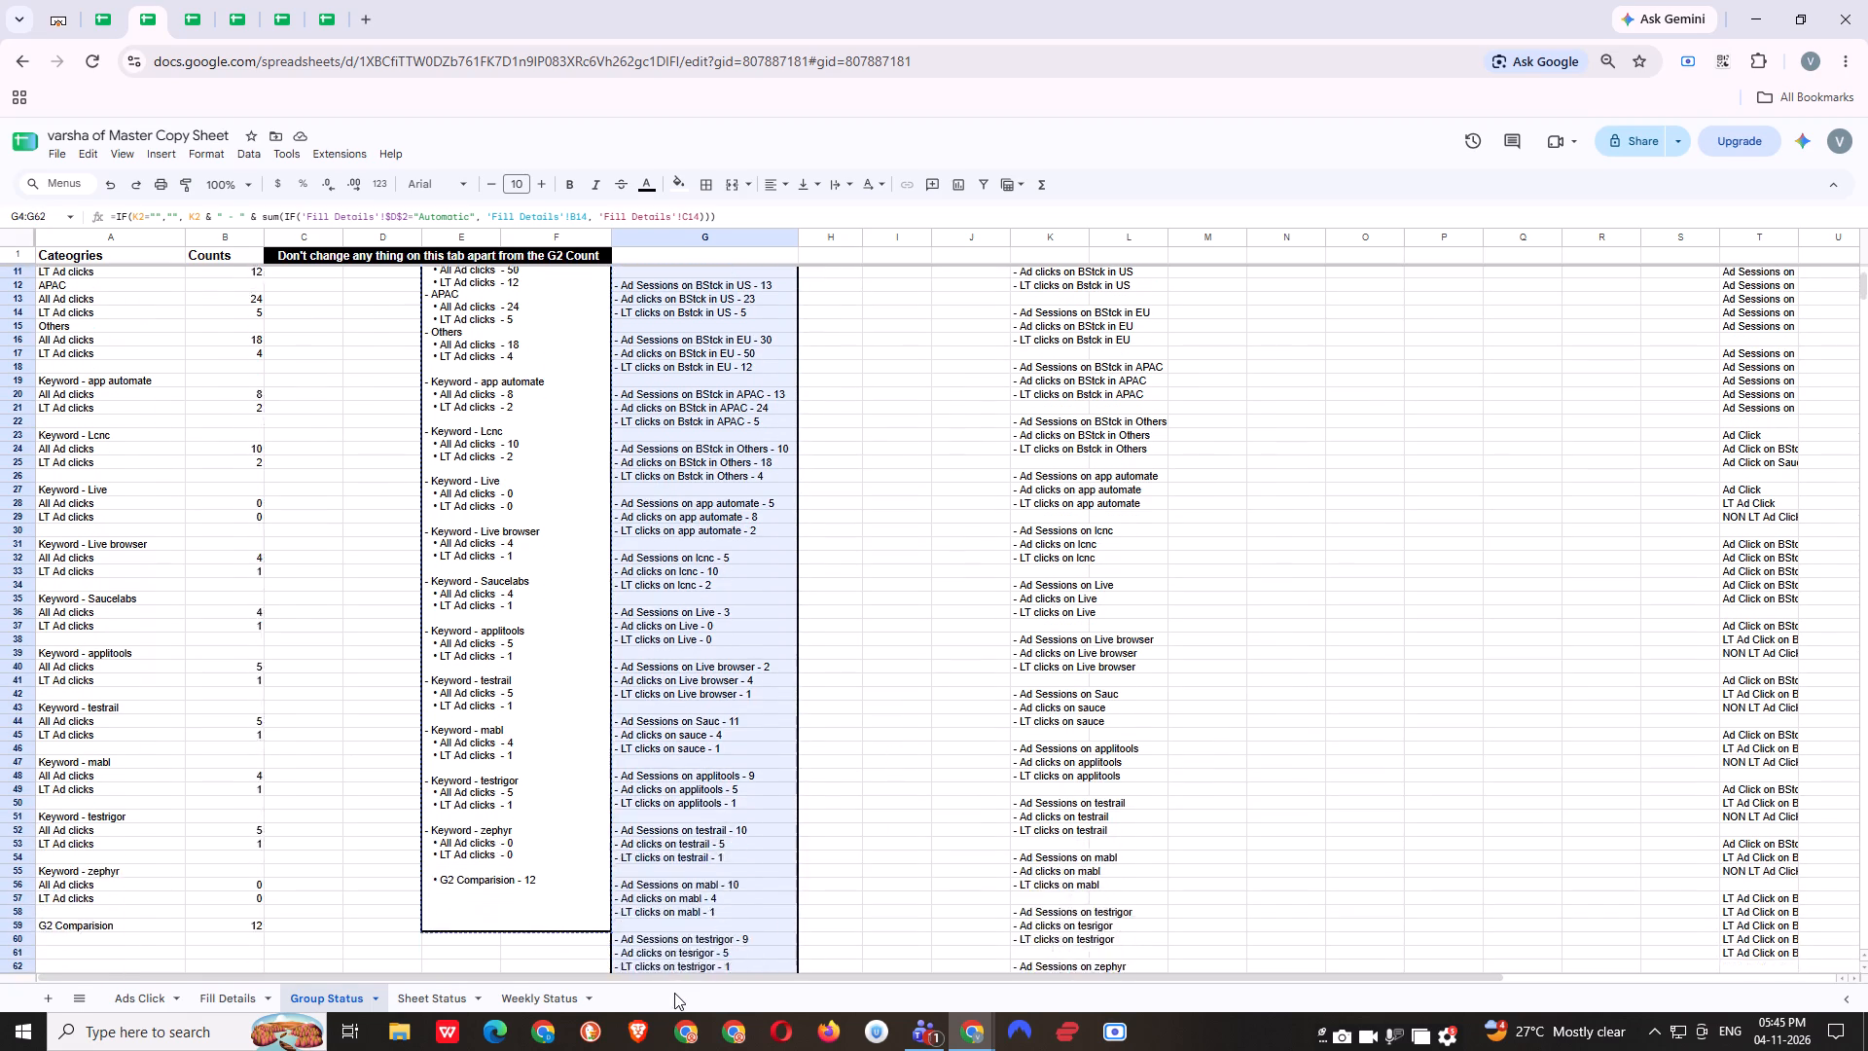
drag(674, 993, 694, 779)
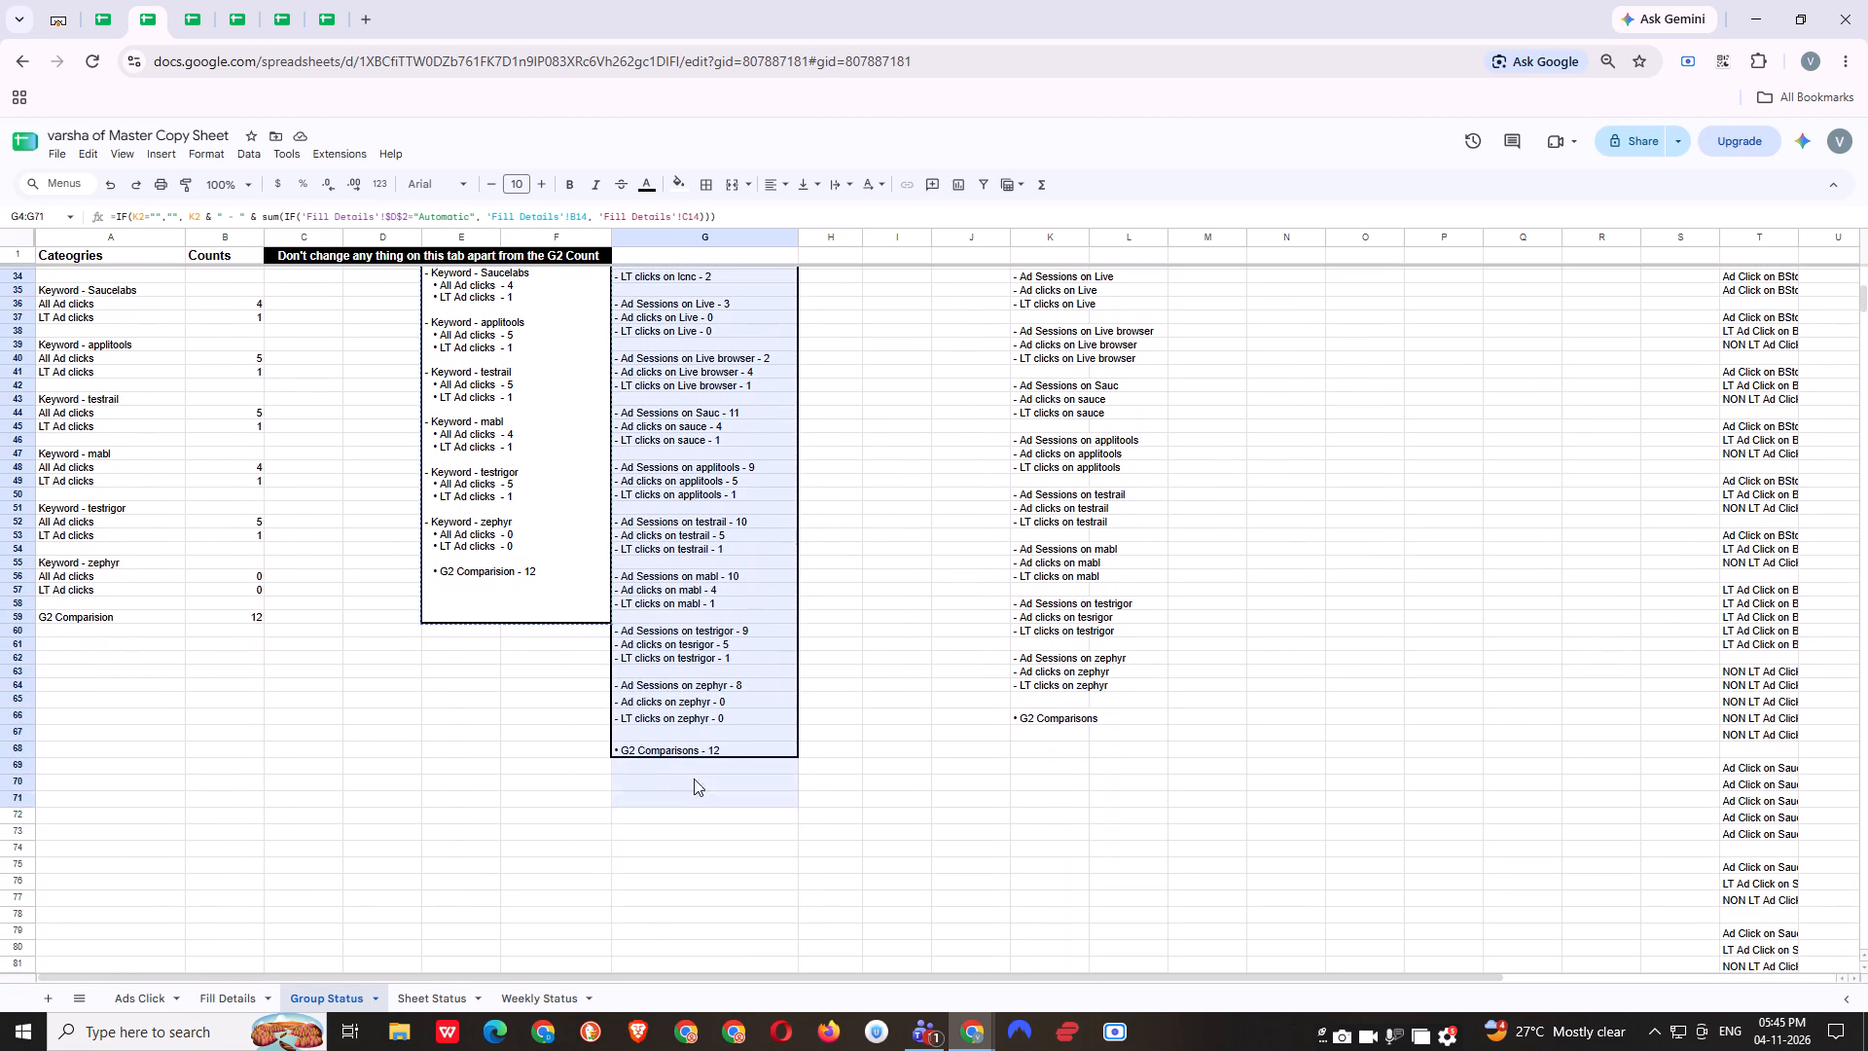
drag(694, 779, 693, 755)
key(ctrl+c)
key(ctrl+c)
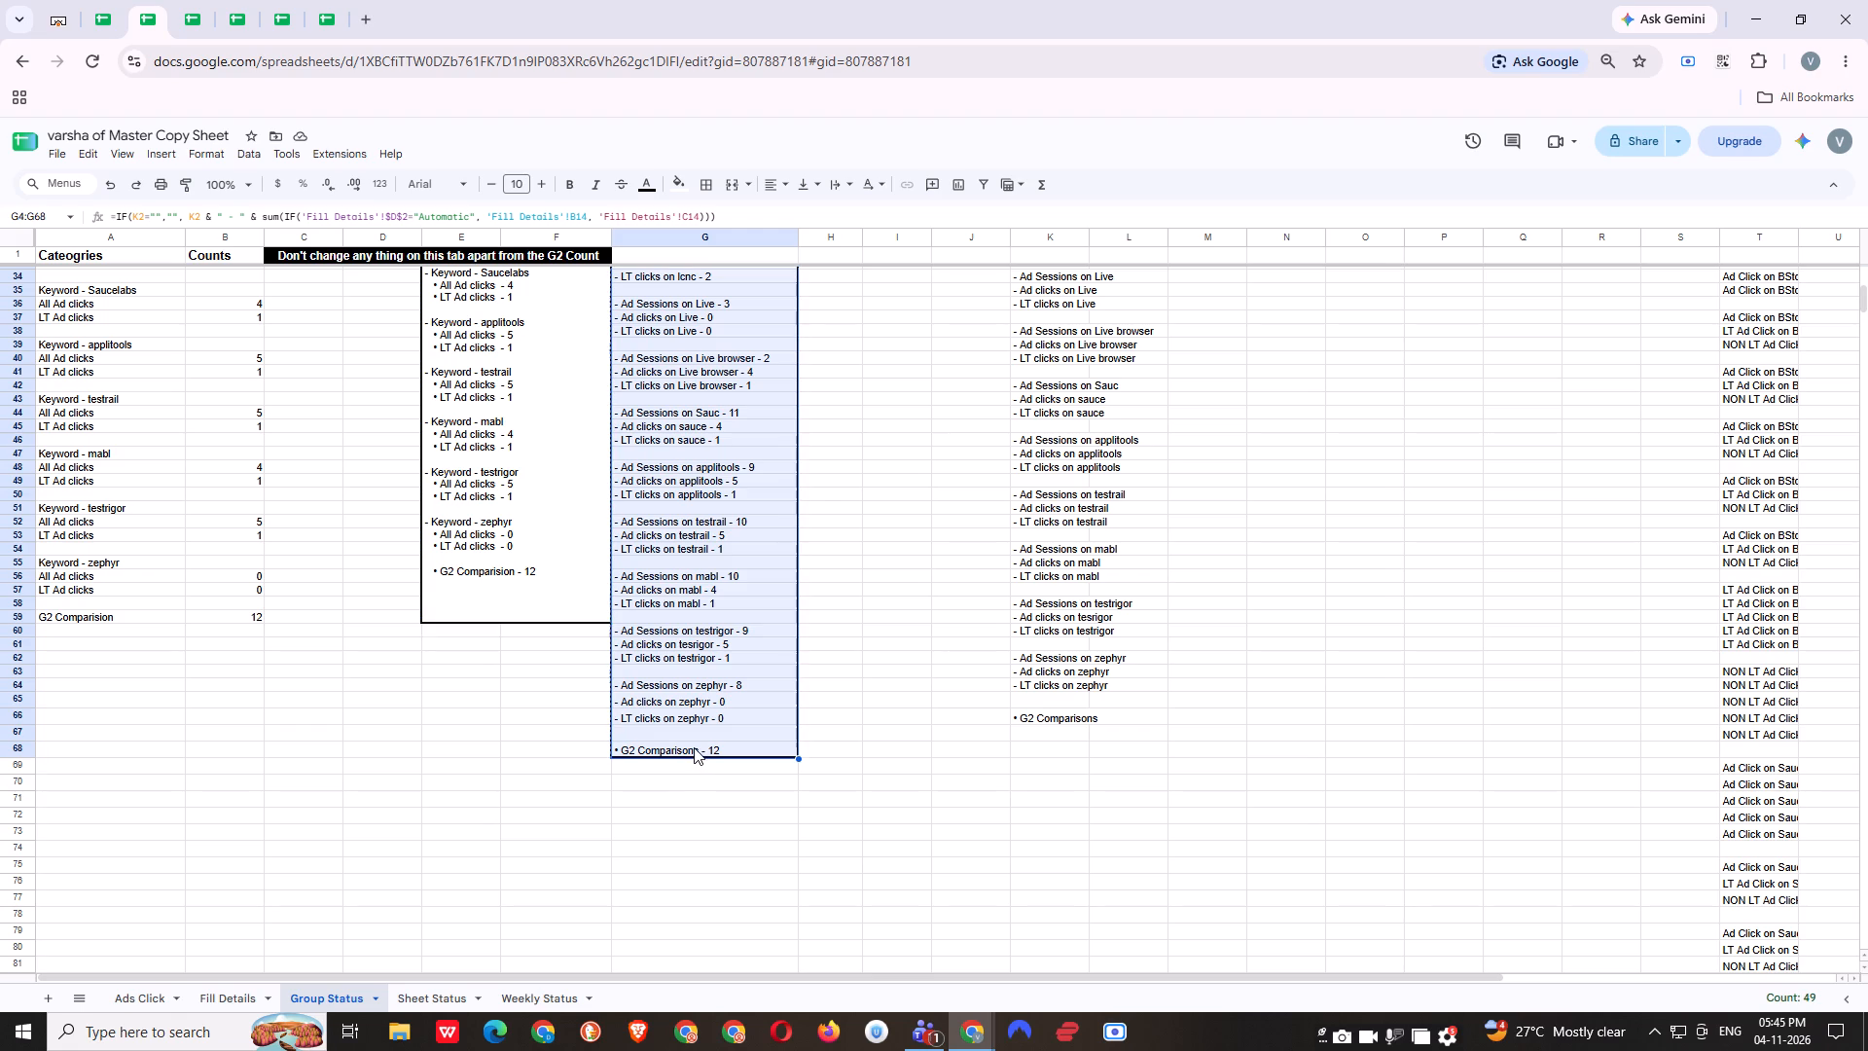
key(ctrl+c)
key(ctrl+c)
key(ctrl+c)
key(ctrl+c)
key(ctrl+c)
key(ctrl+c)
key(ctrl+c)
key(ctrl+c)
key(ctrl+c)
Paste the copied block as values only under 4-Nov-2026 on the Weekly Status sheet, starting in cell C2.
click(526, 993)
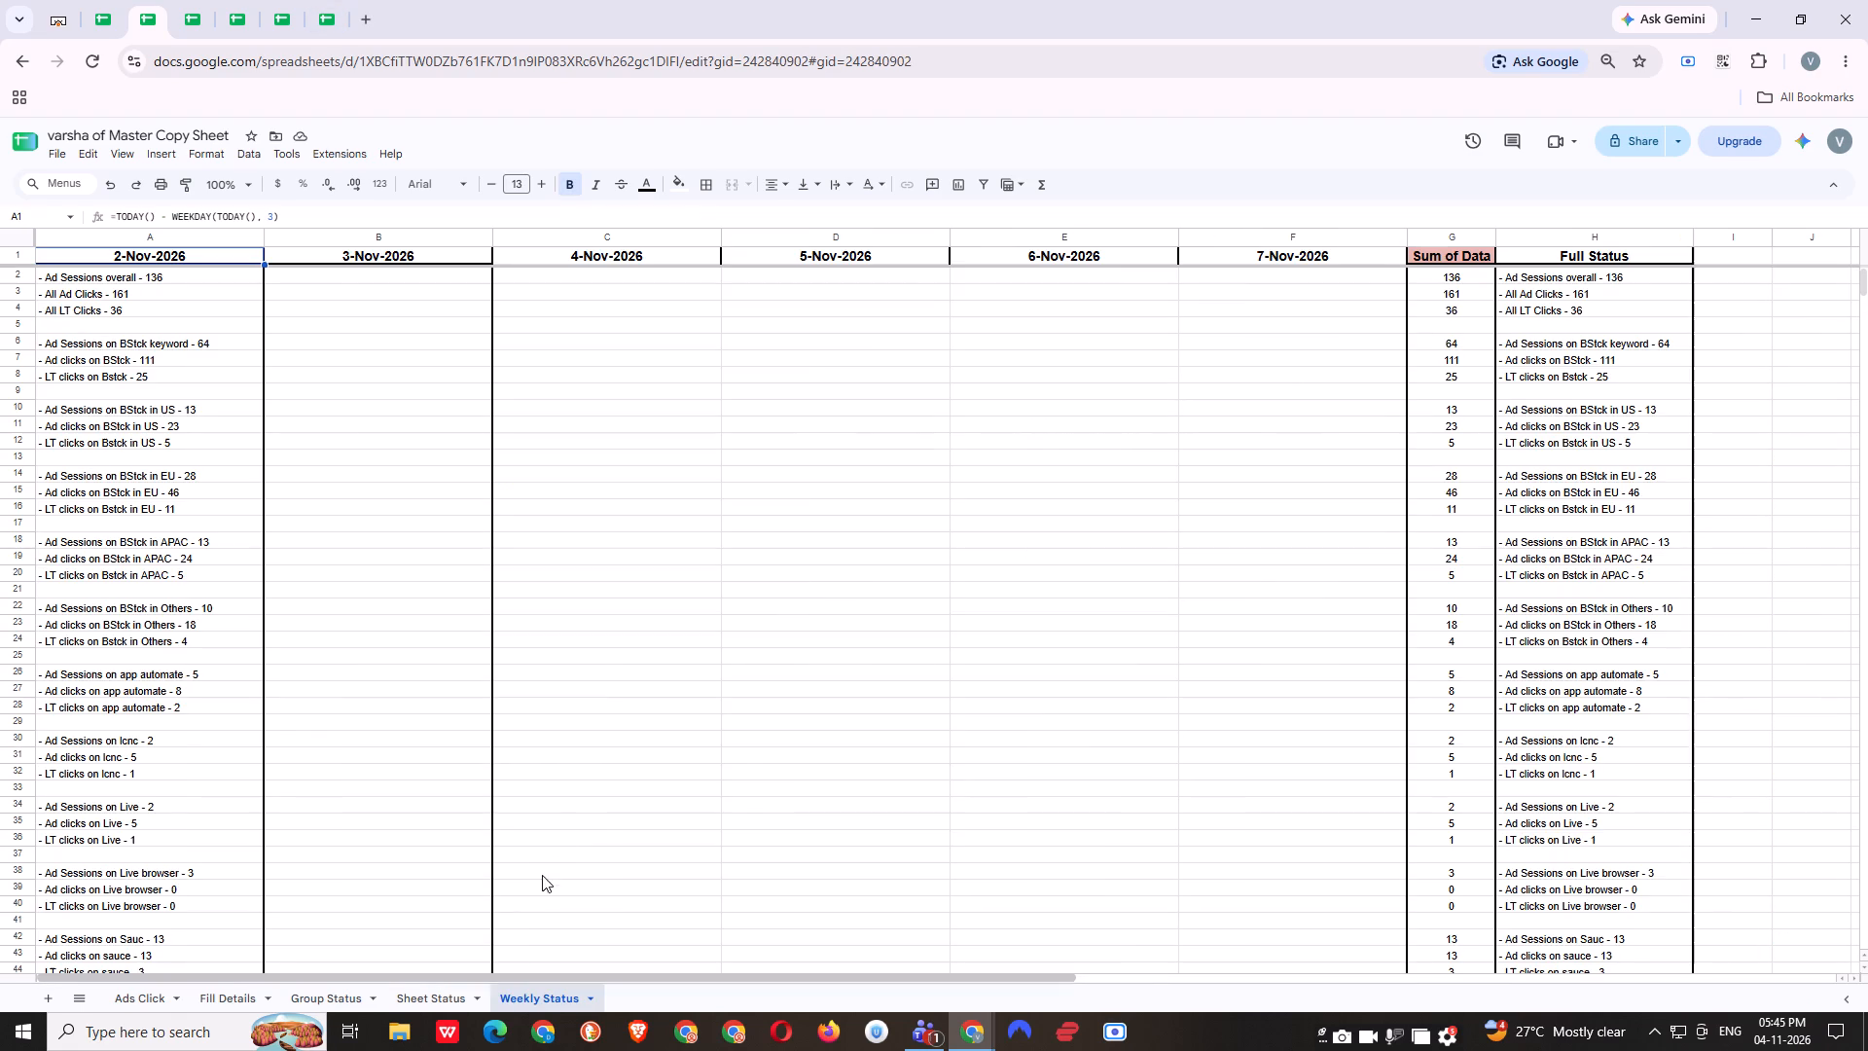
scroll(545, 791, up, 17)
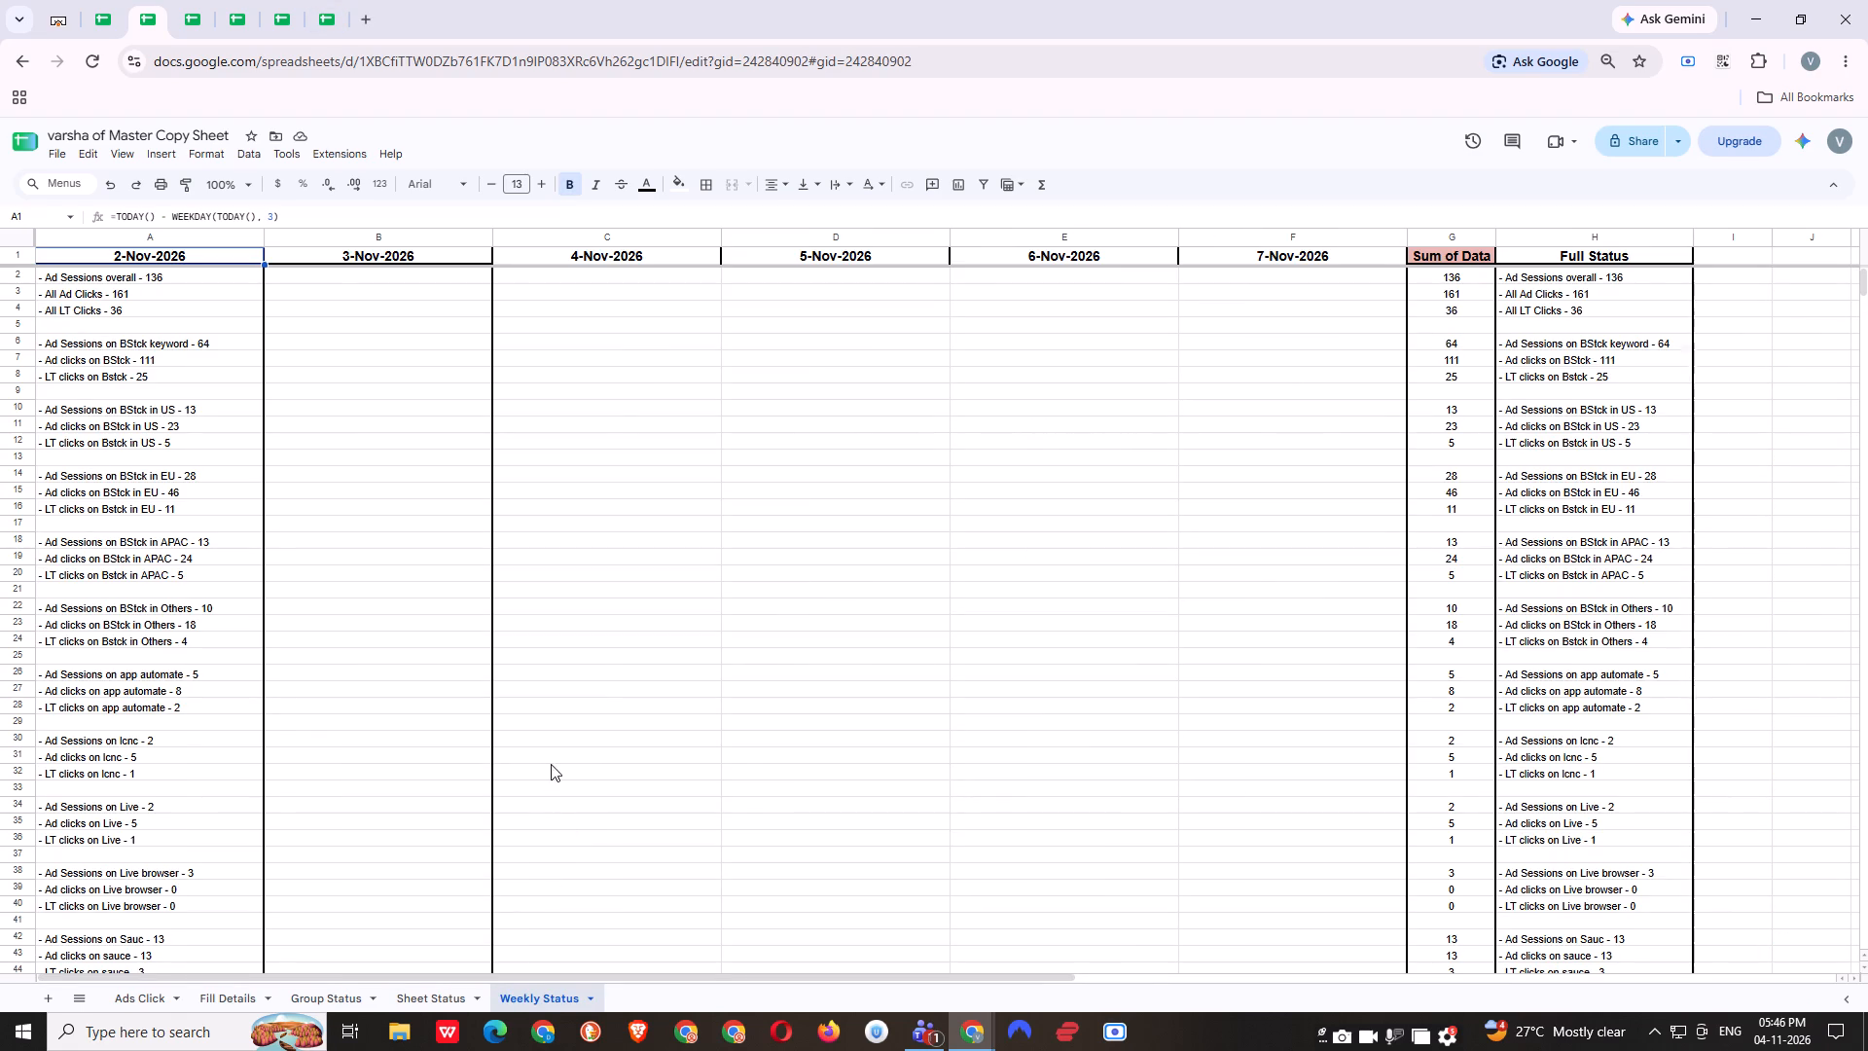
click(556, 284)
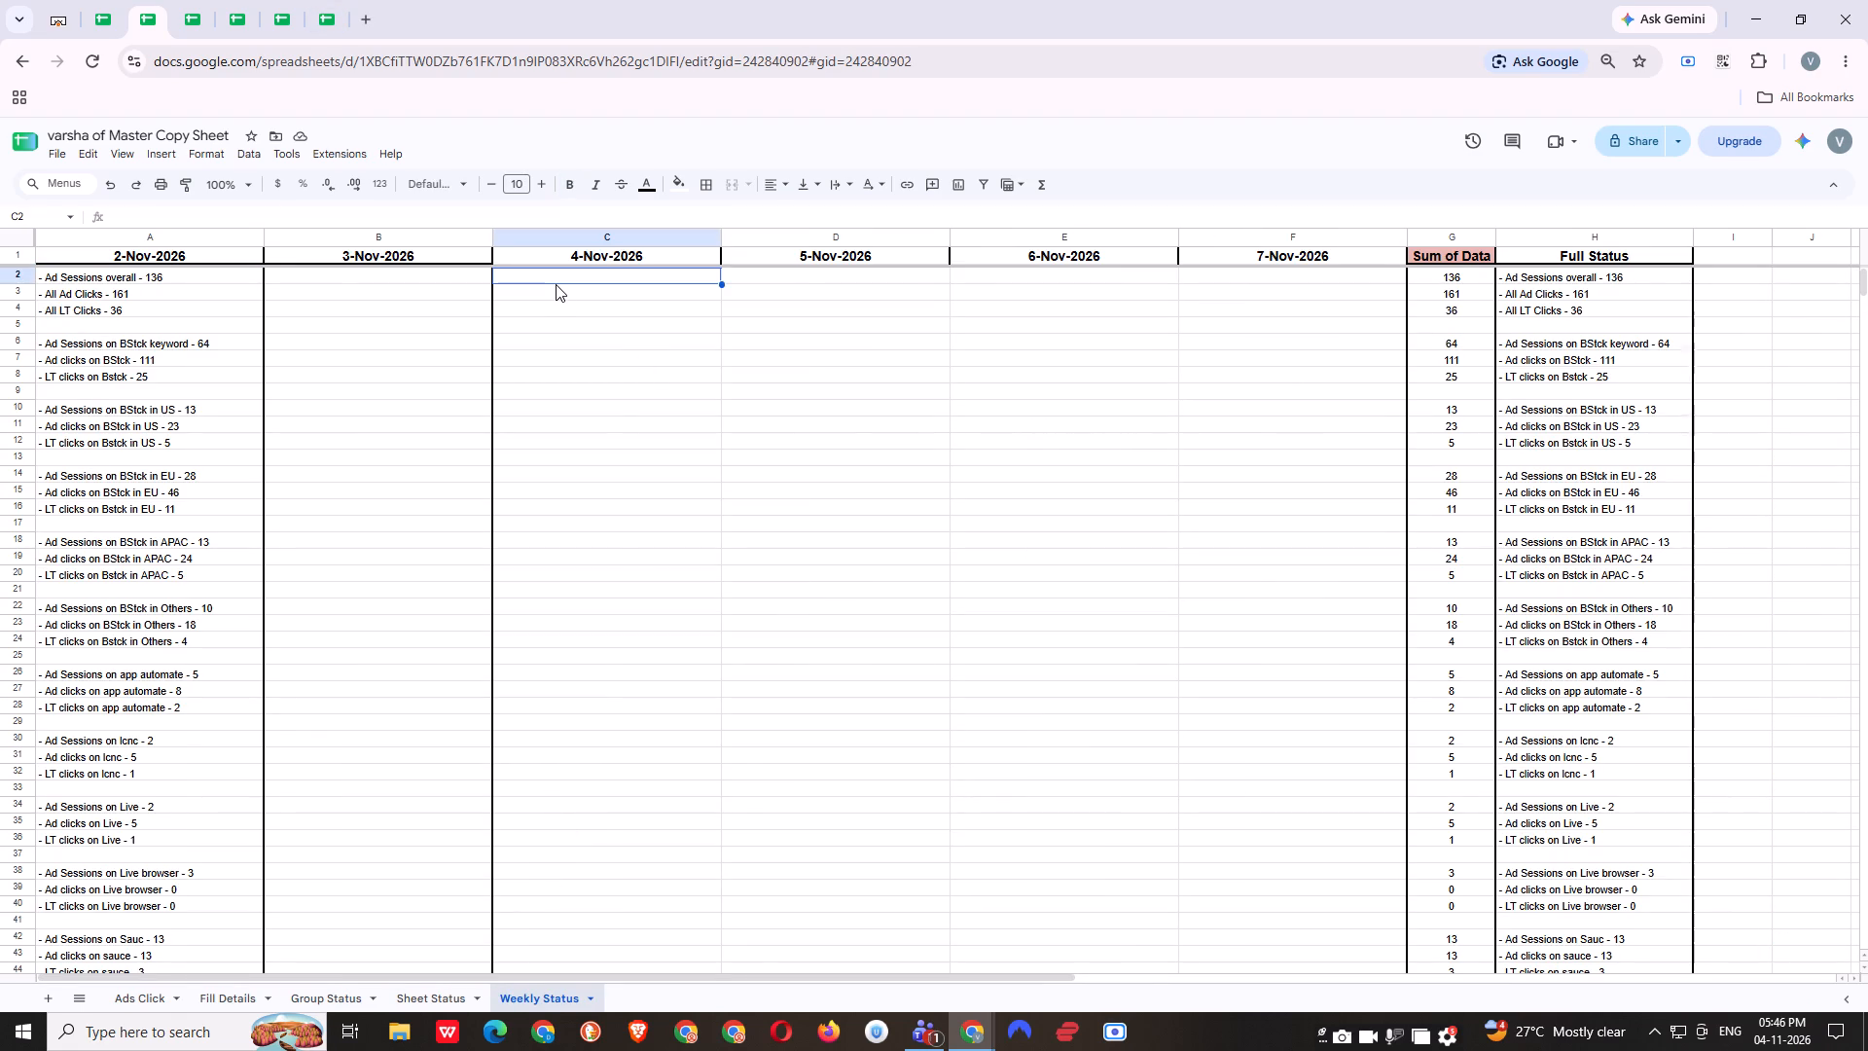
key(ctrl+shift+v)
click(920, 448)
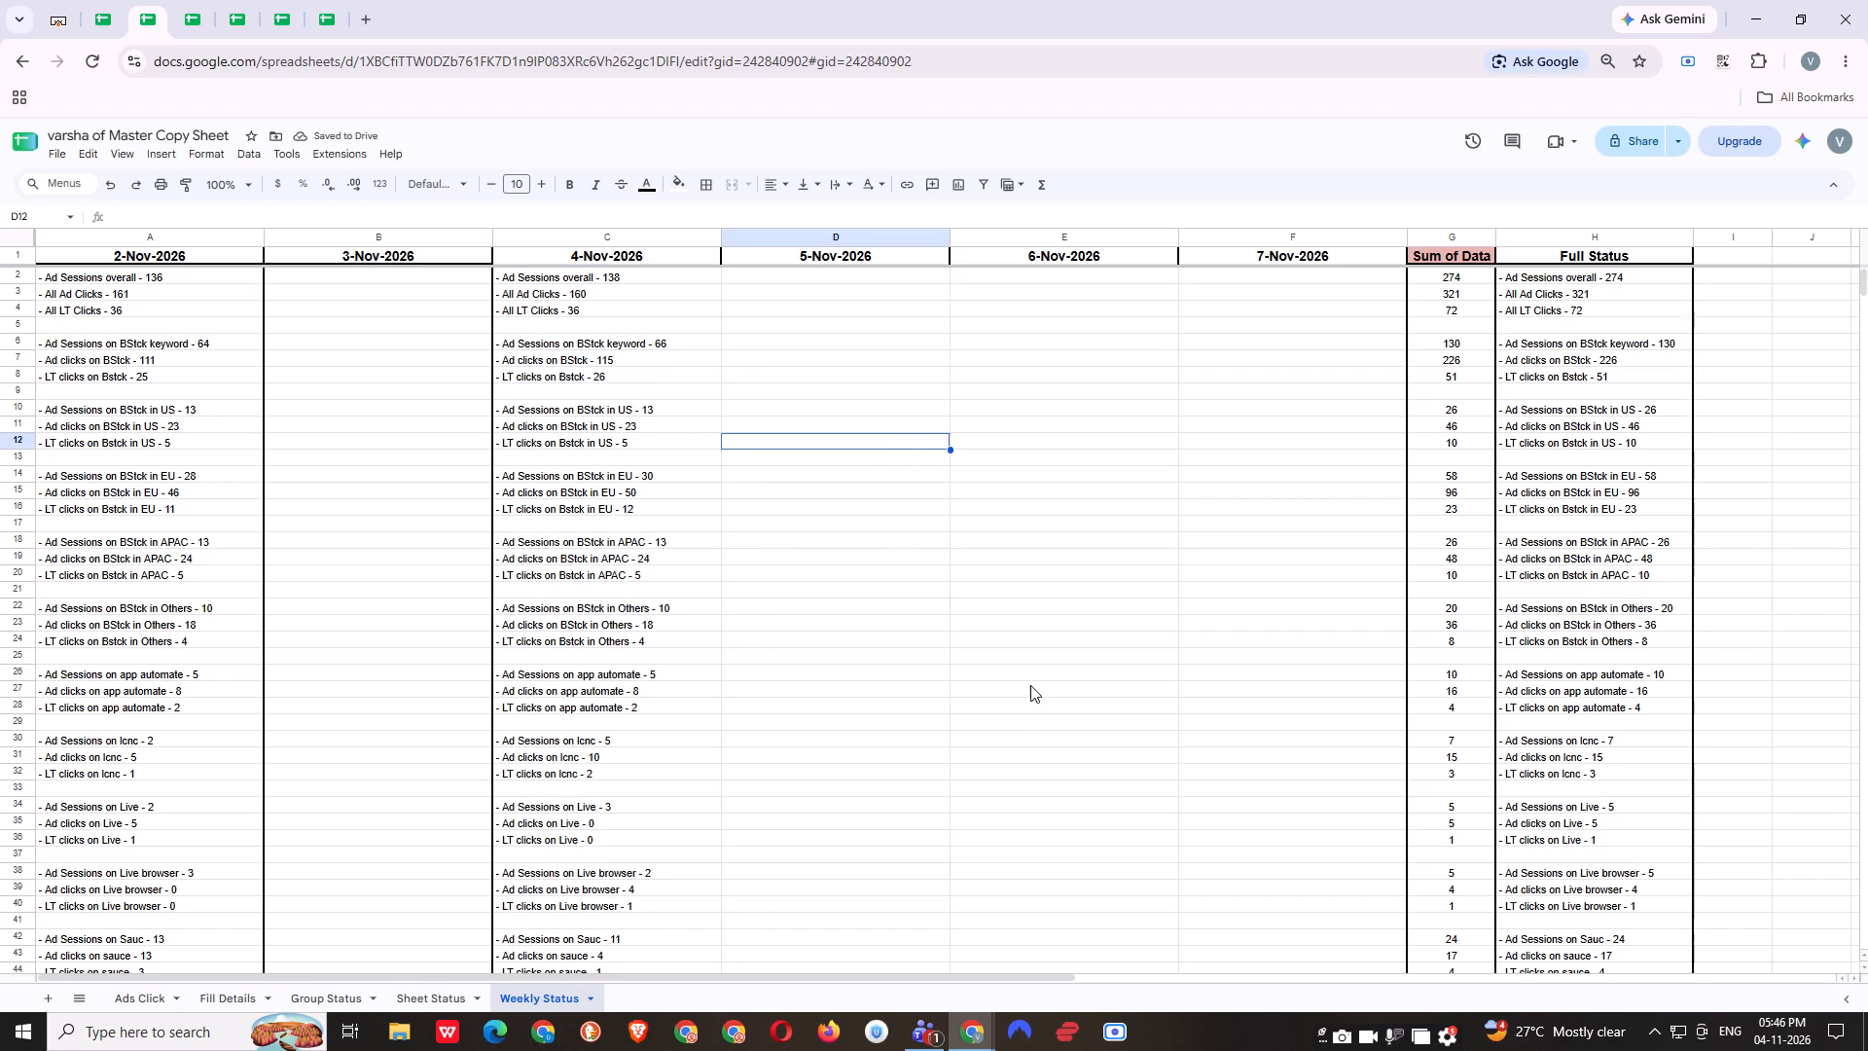
Review the Weekly Status entries down to G2 Comparisons, and look over the Ads Click and Fill Details sheets.
scroll(926, 761, down, 4)
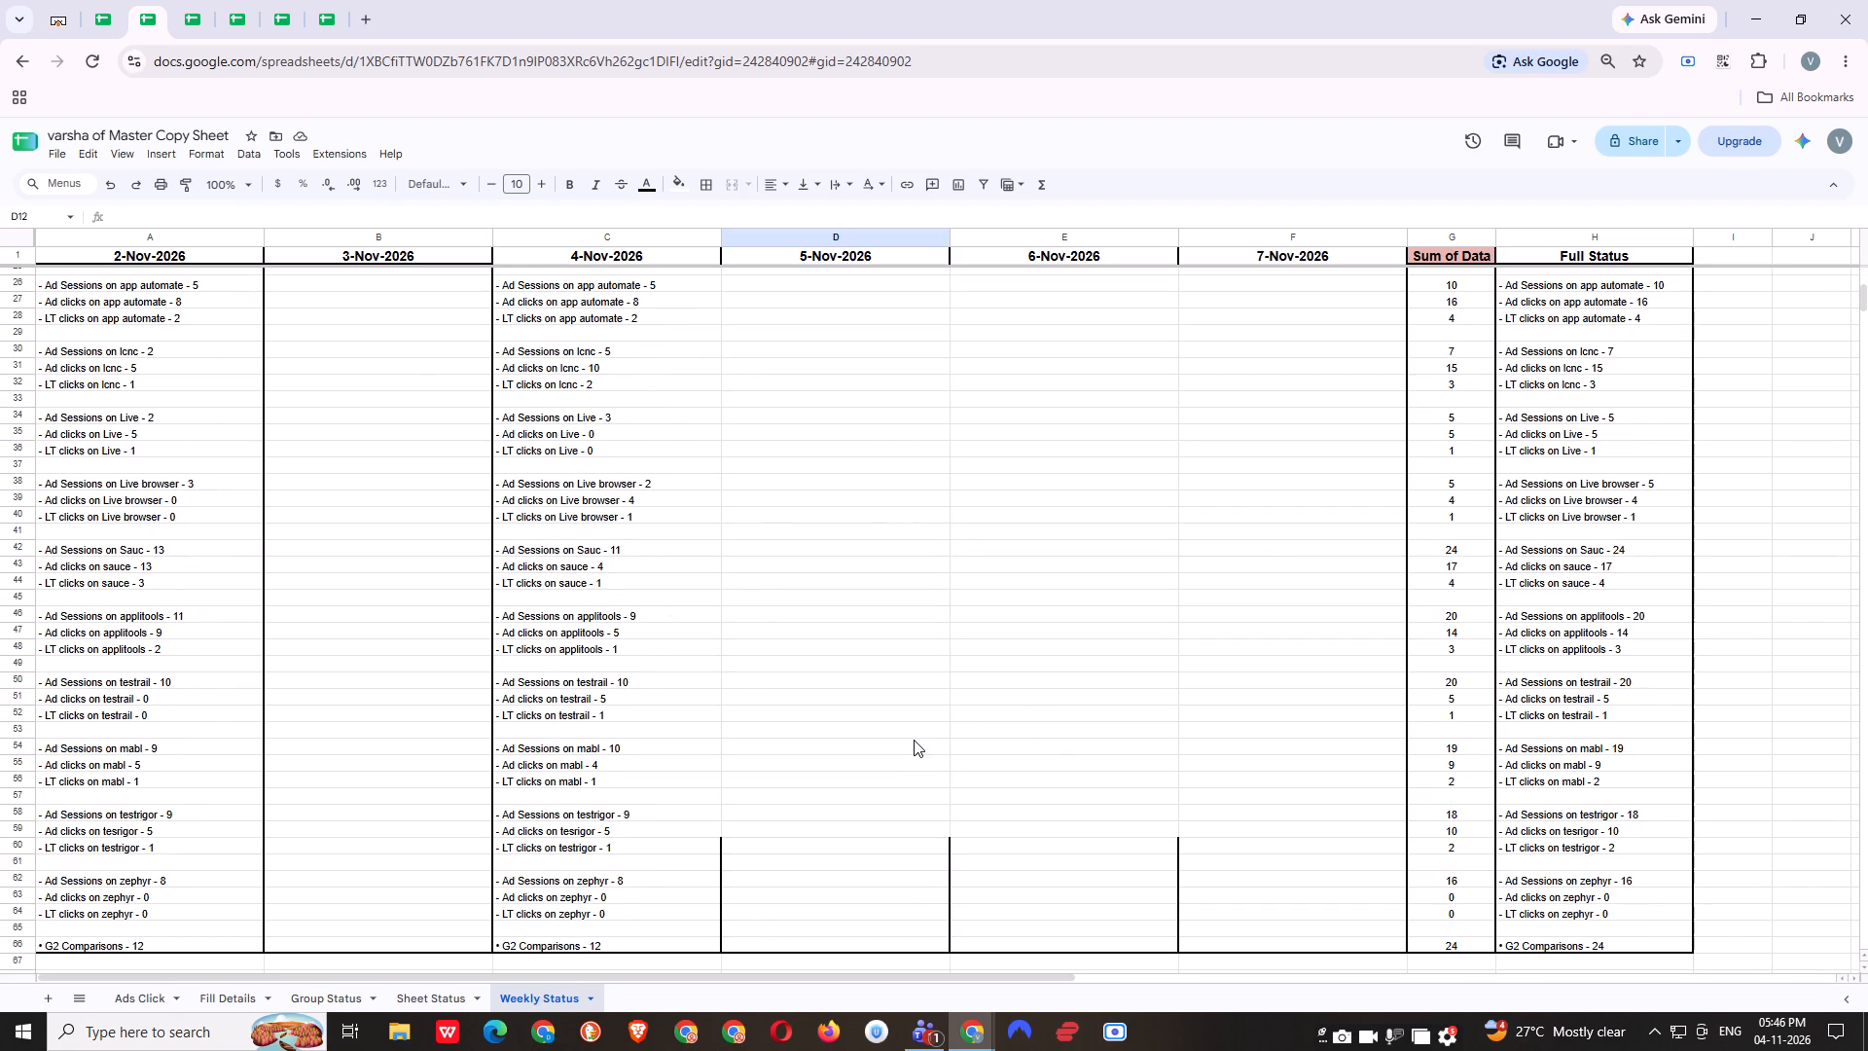
scroll(910, 751, down, 1)
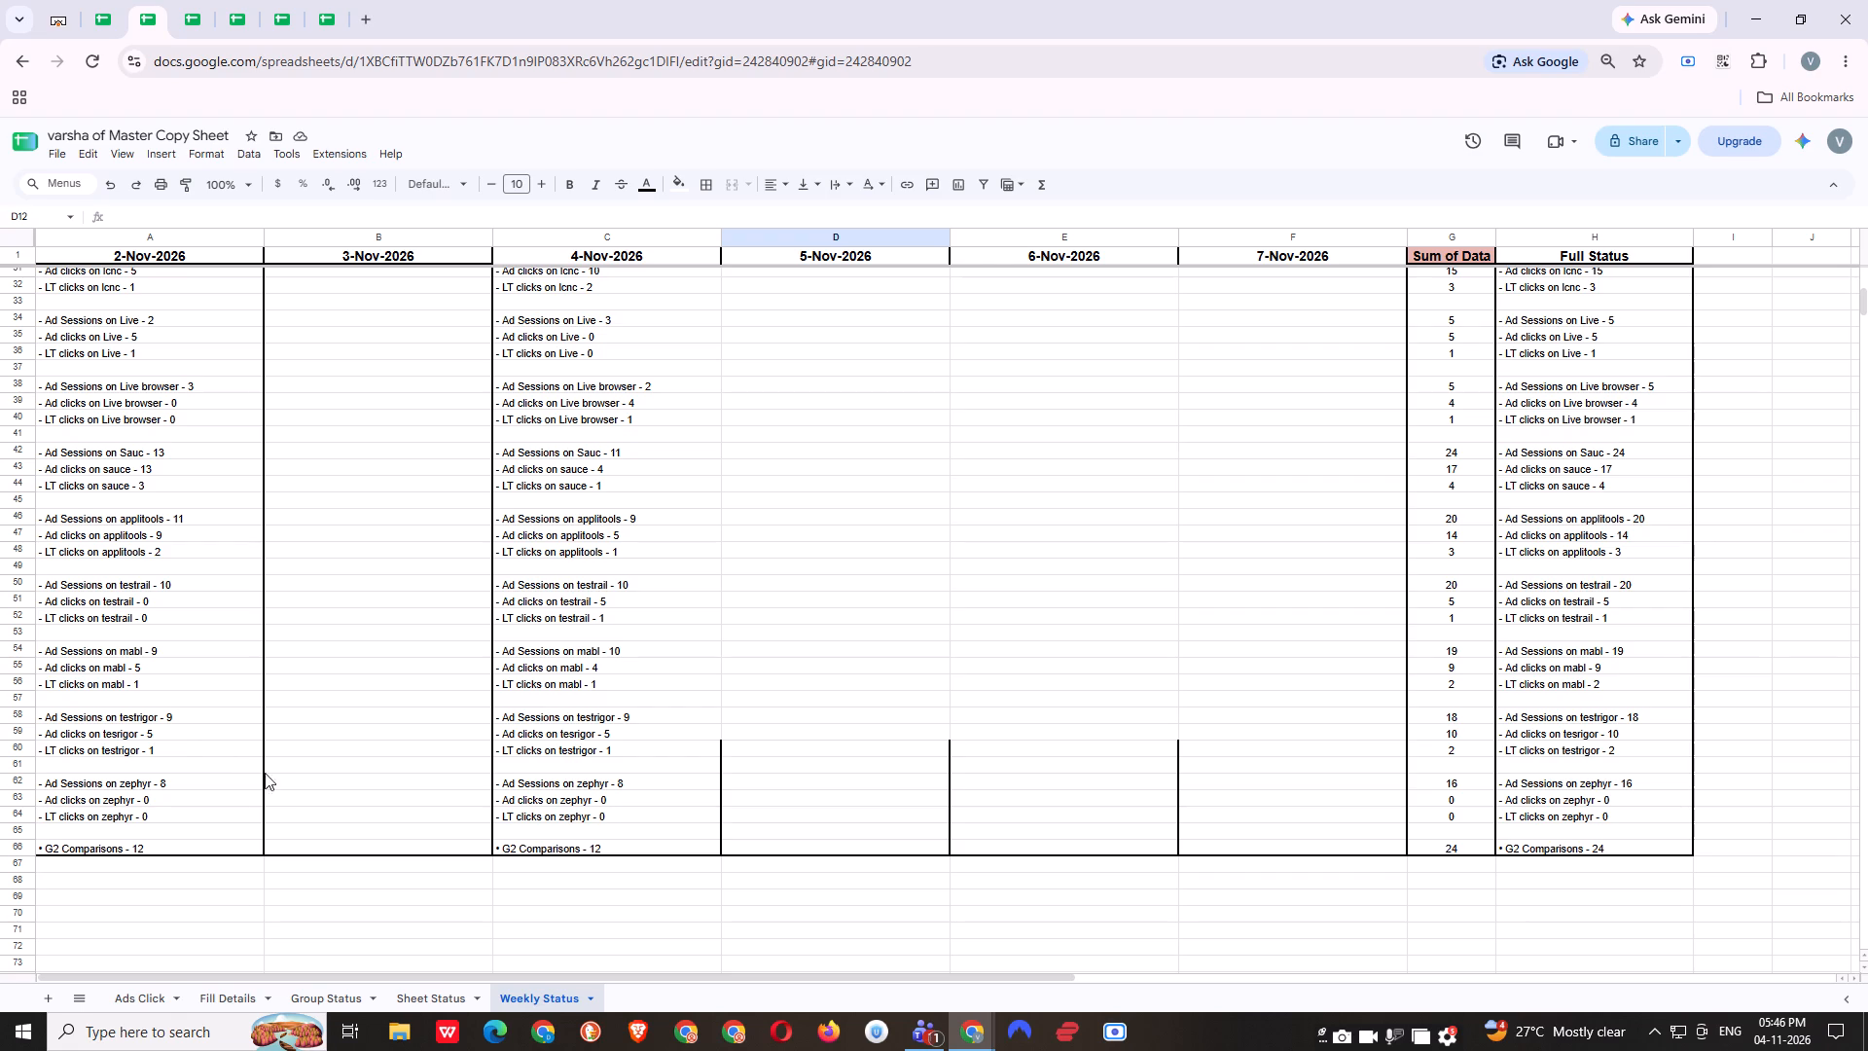
scroll(975, 880, up, 10)
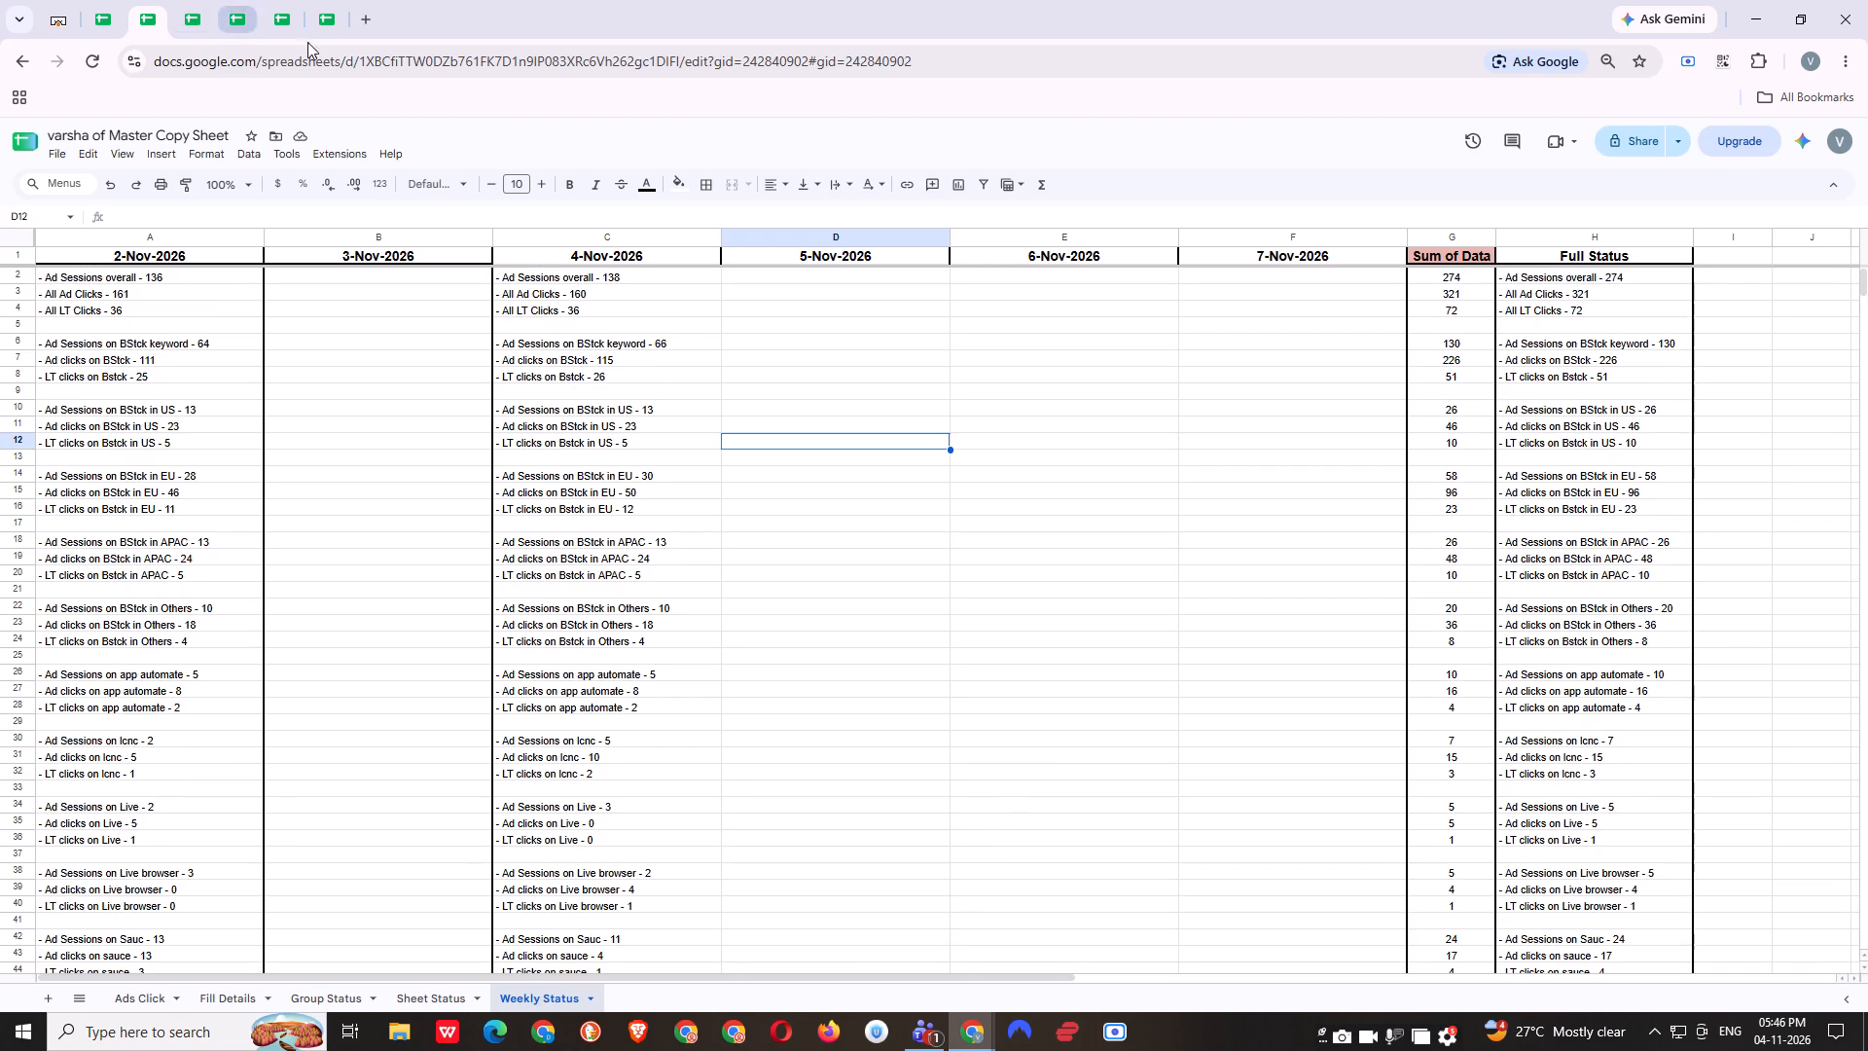
click(146, 994)
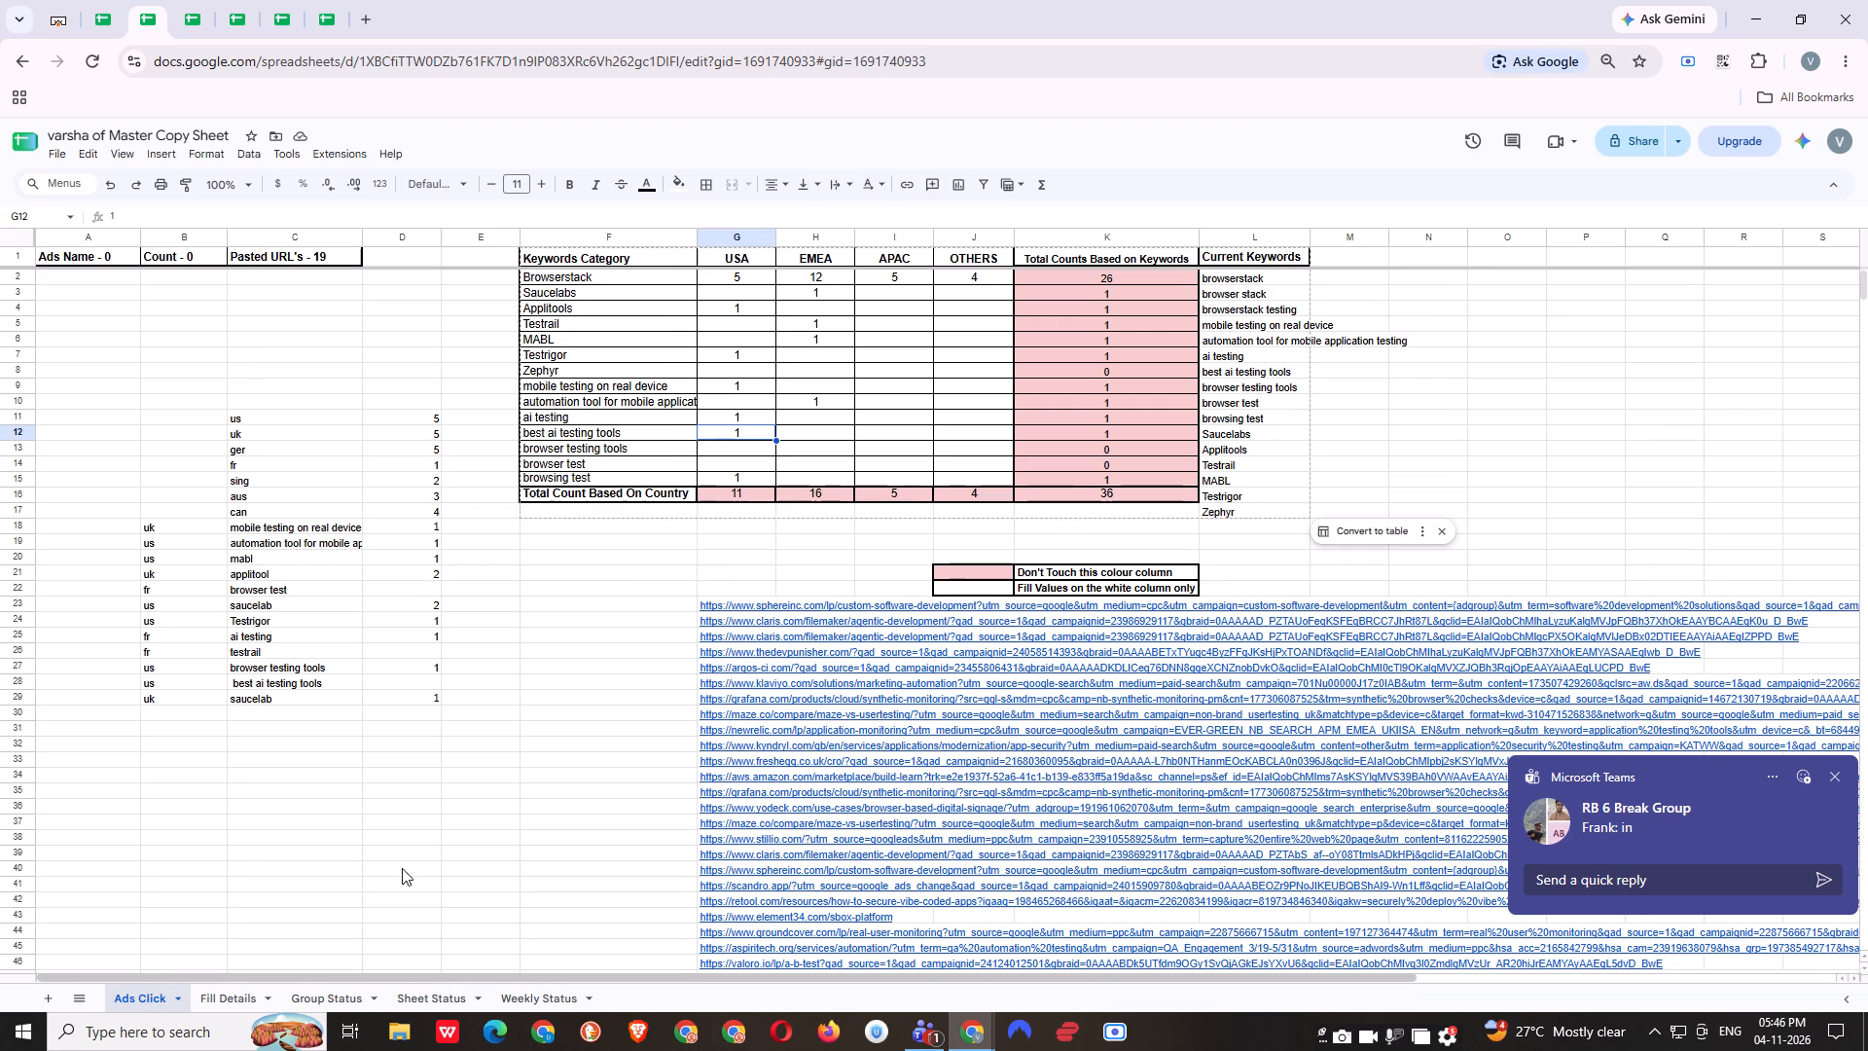
scroll(419, 856, up, 2)
click(201, 993)
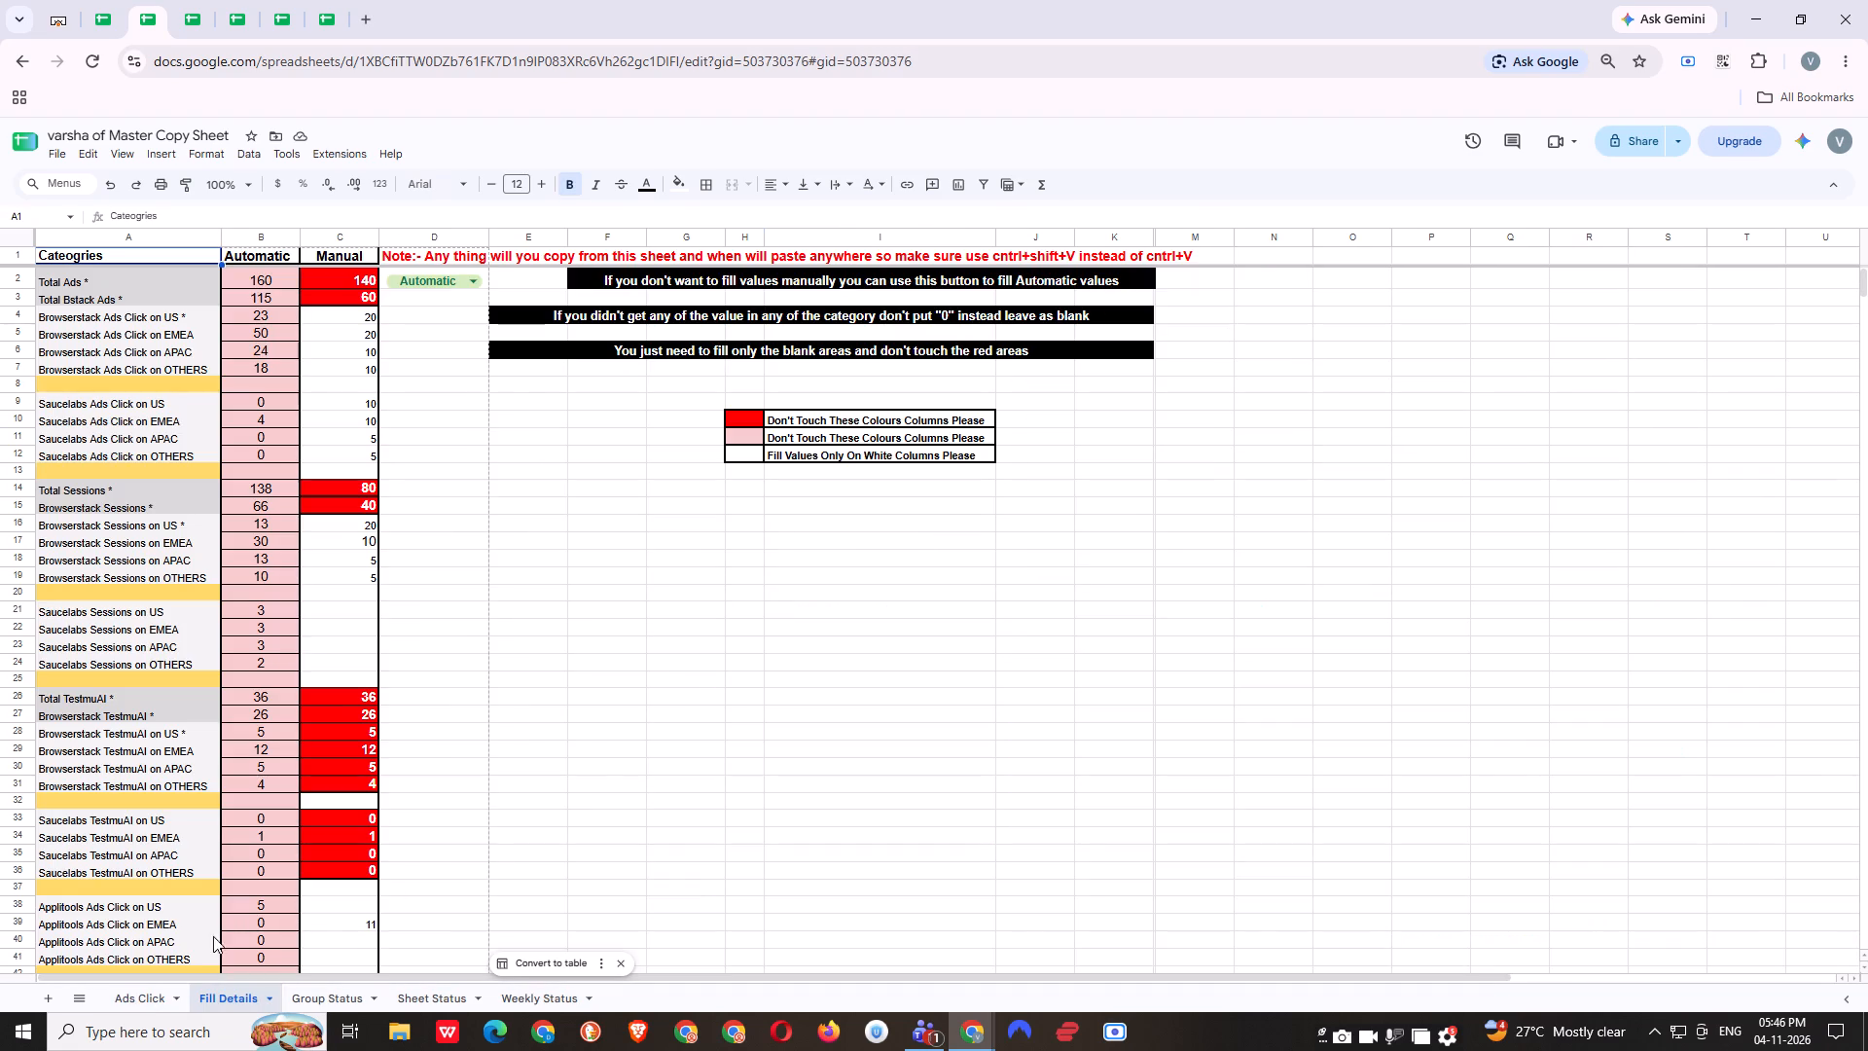
Switch to the Ads Clicked Tracker in Copy of Varsha task Test and open cell UX27 under 5-Nov-26 for editing.
click(334, 22)
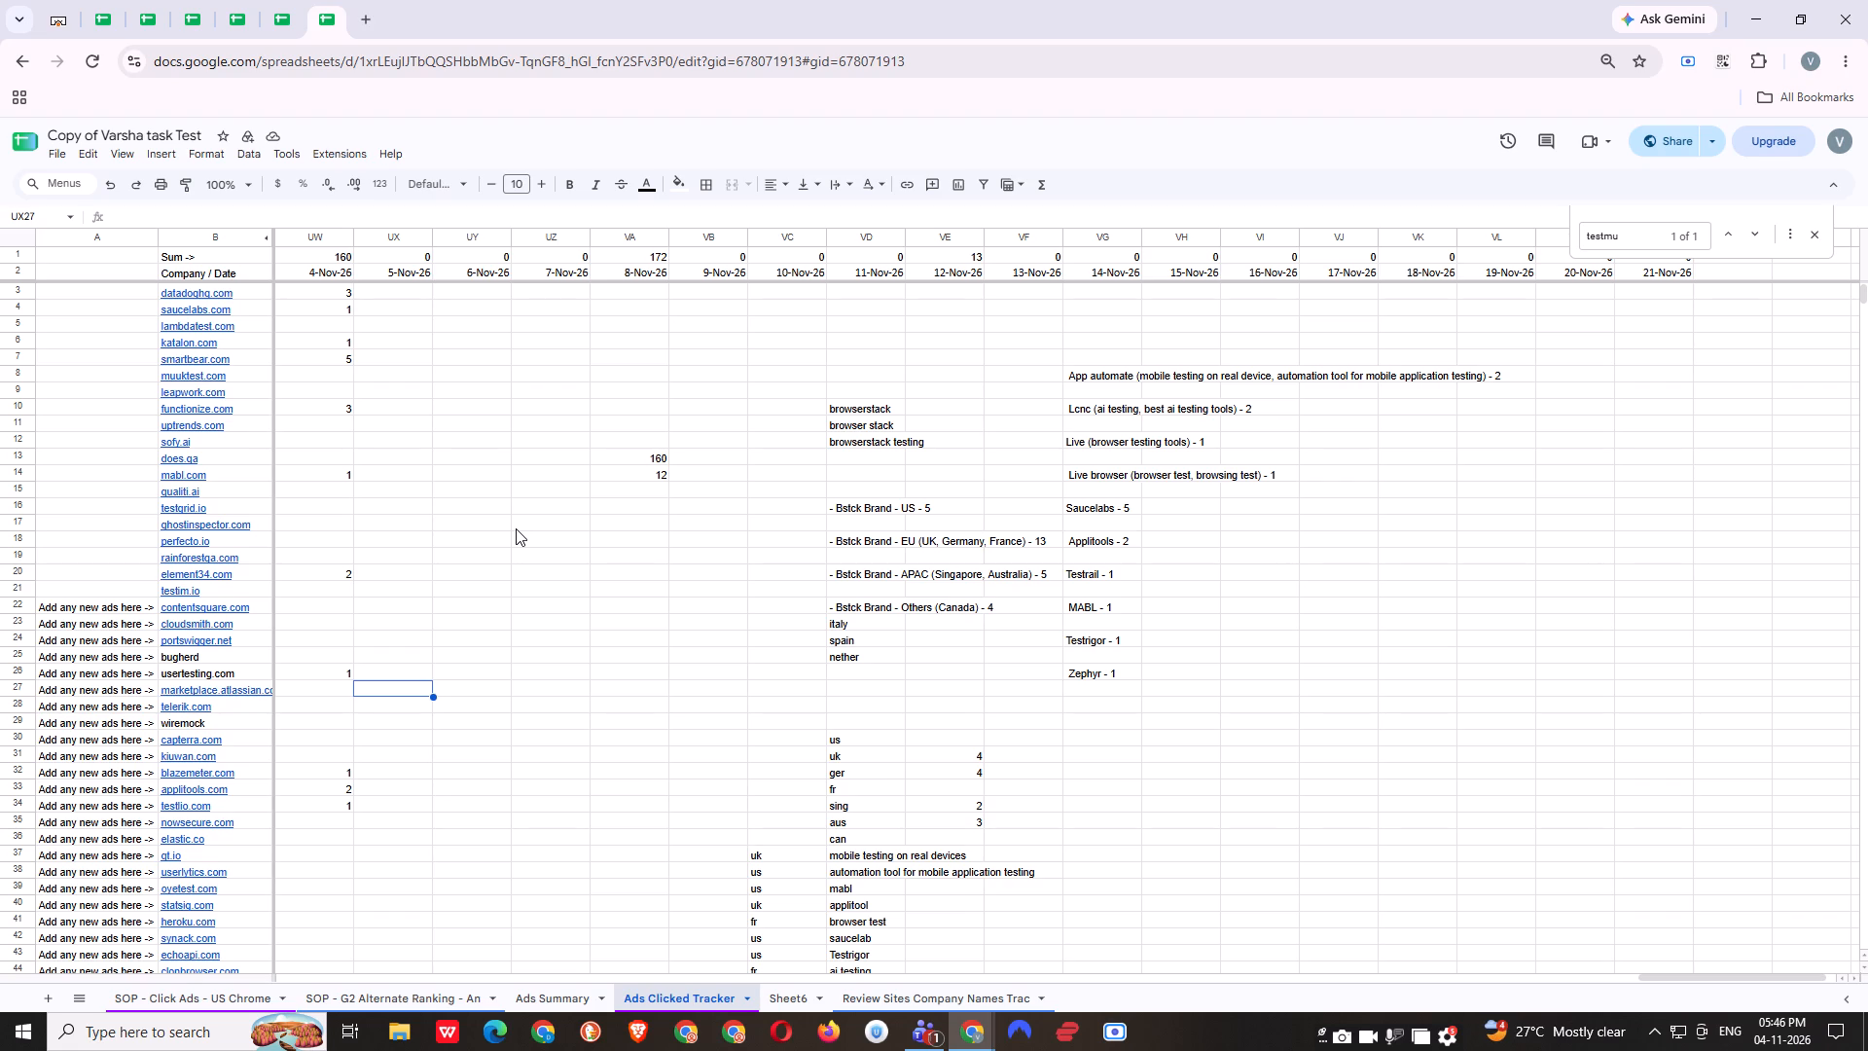
key(space)
key(space)
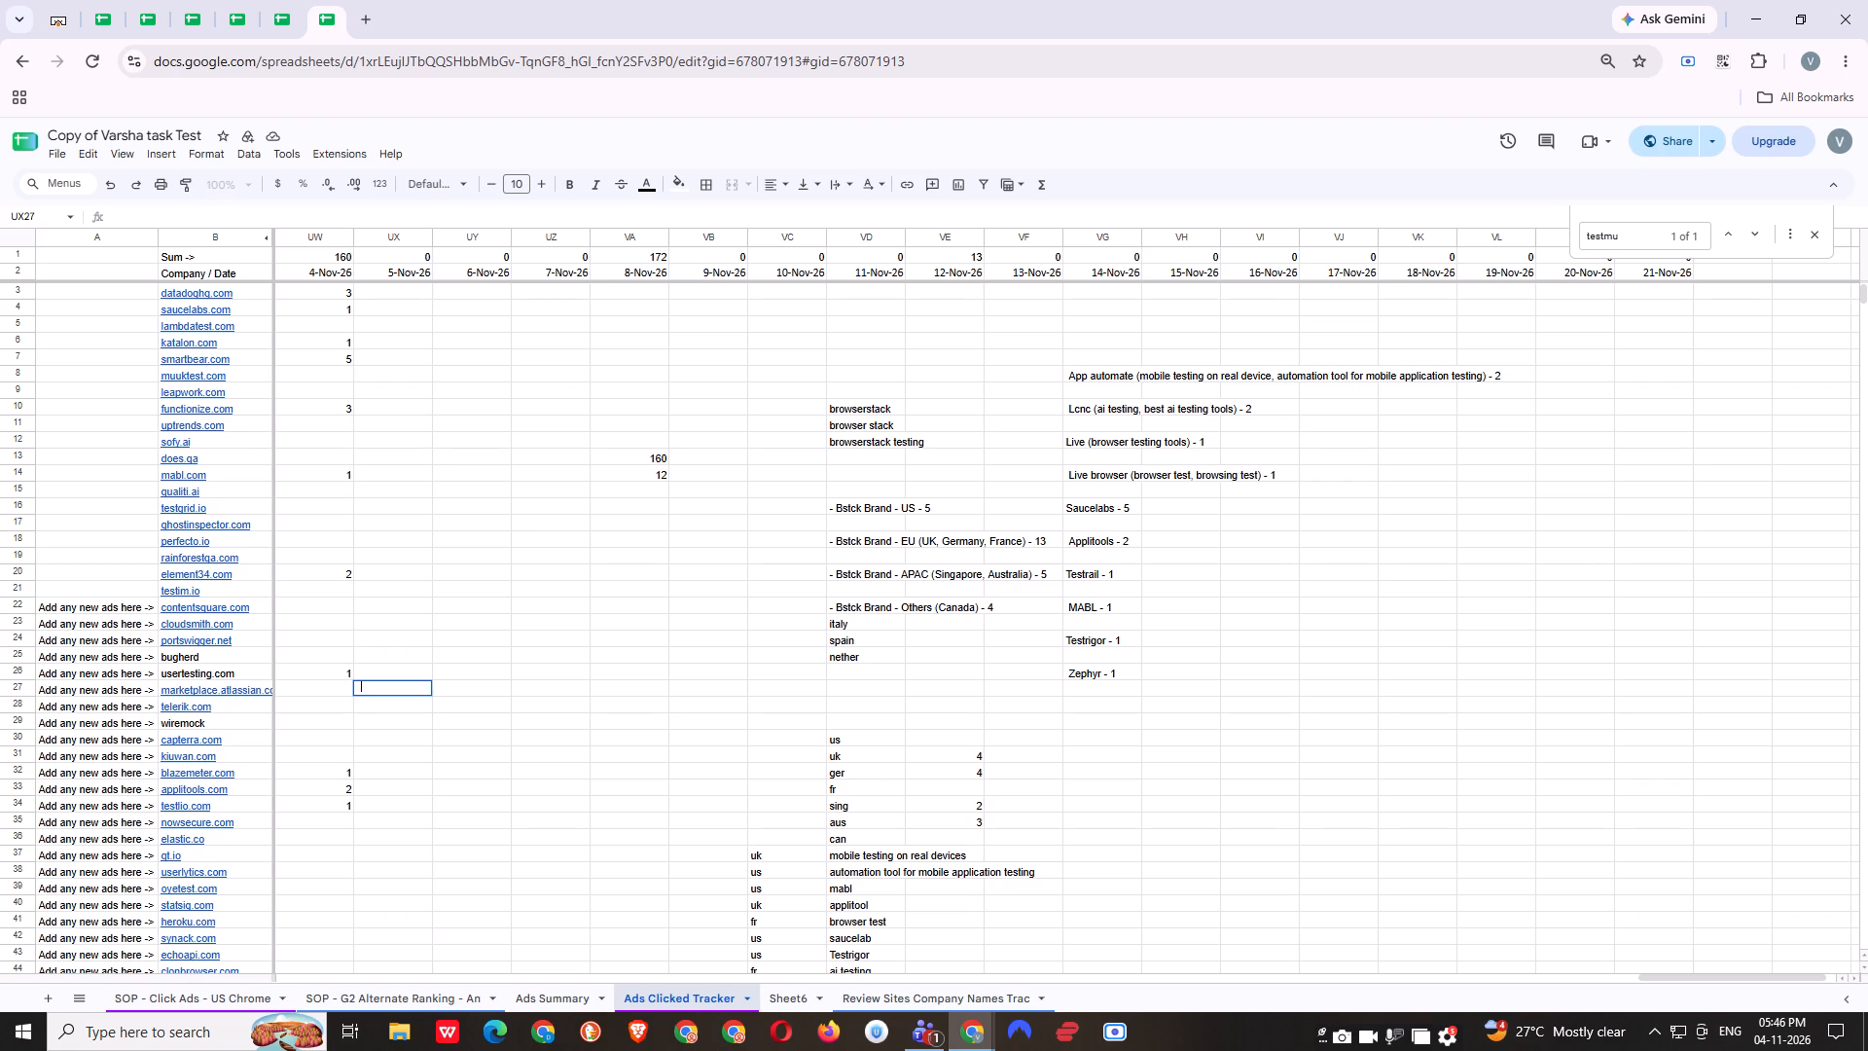
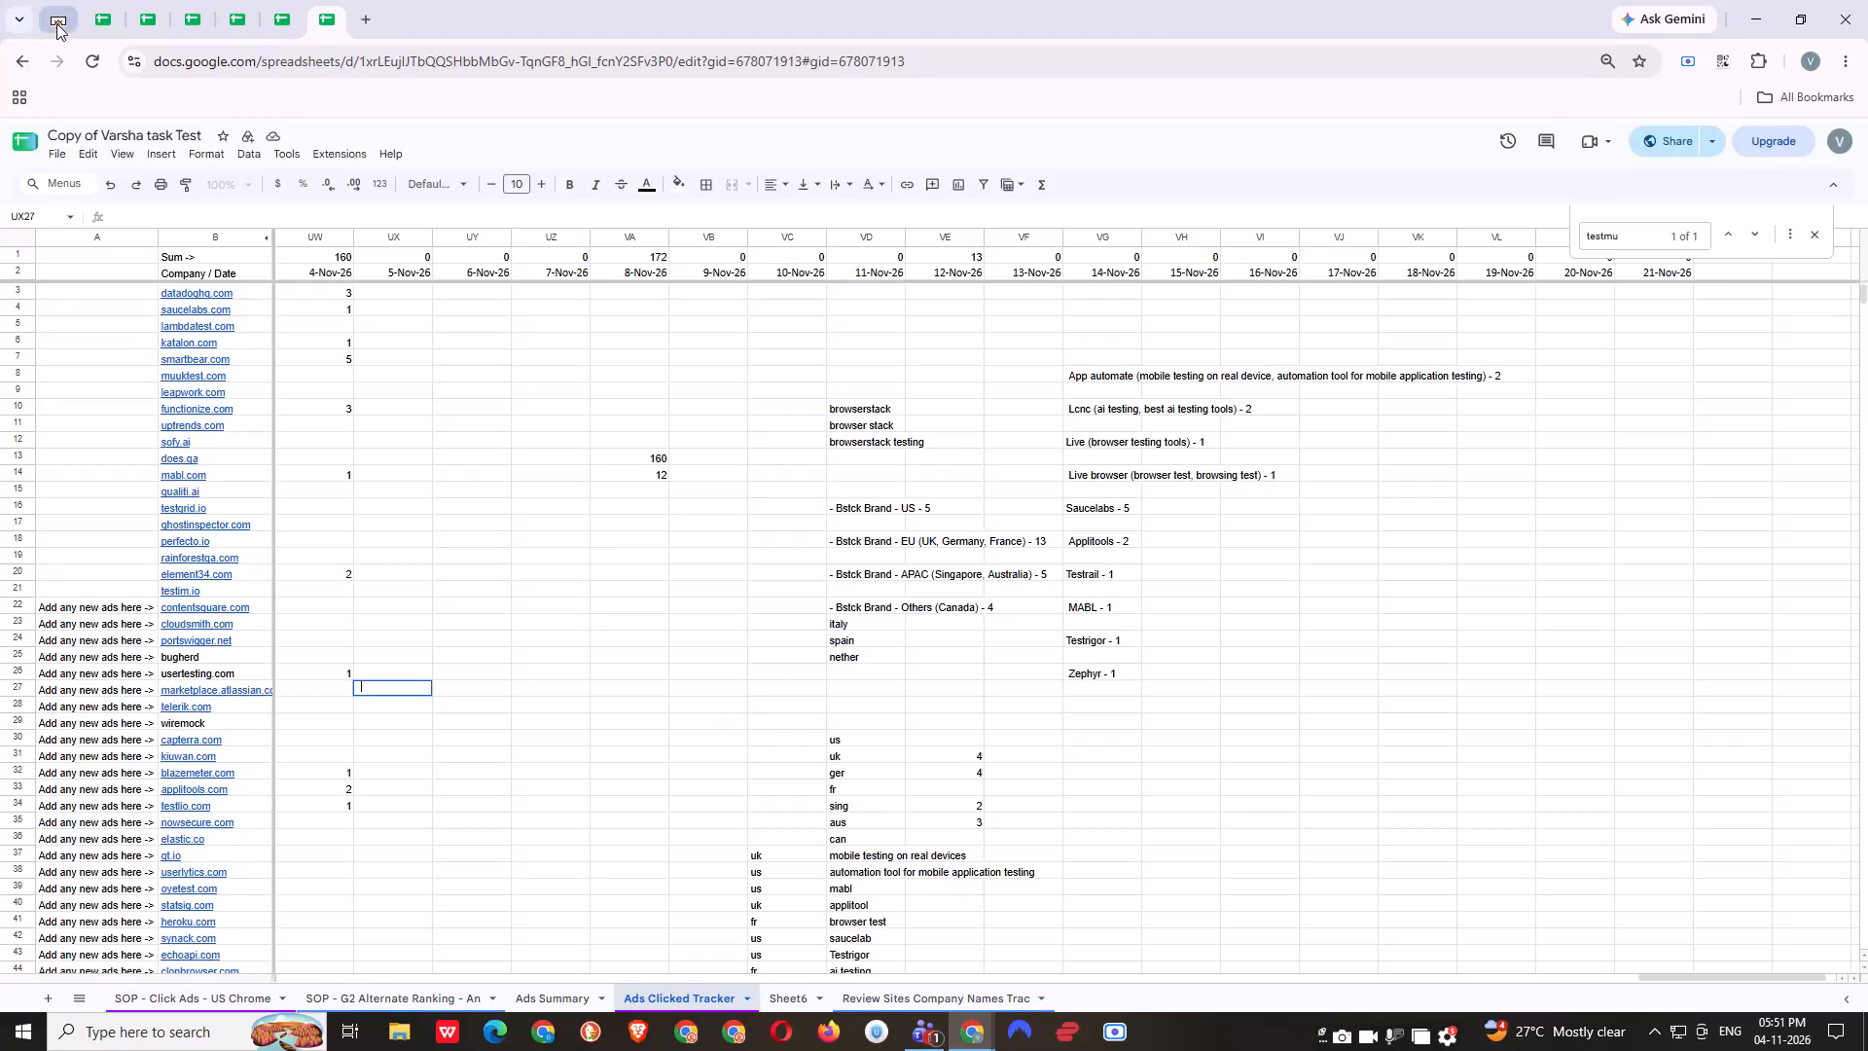
Switch to the Life at SunTec timesheet page and check the 04-Nov-2026 Google Ads Click entry in the timesheet listing.
click(56, 23)
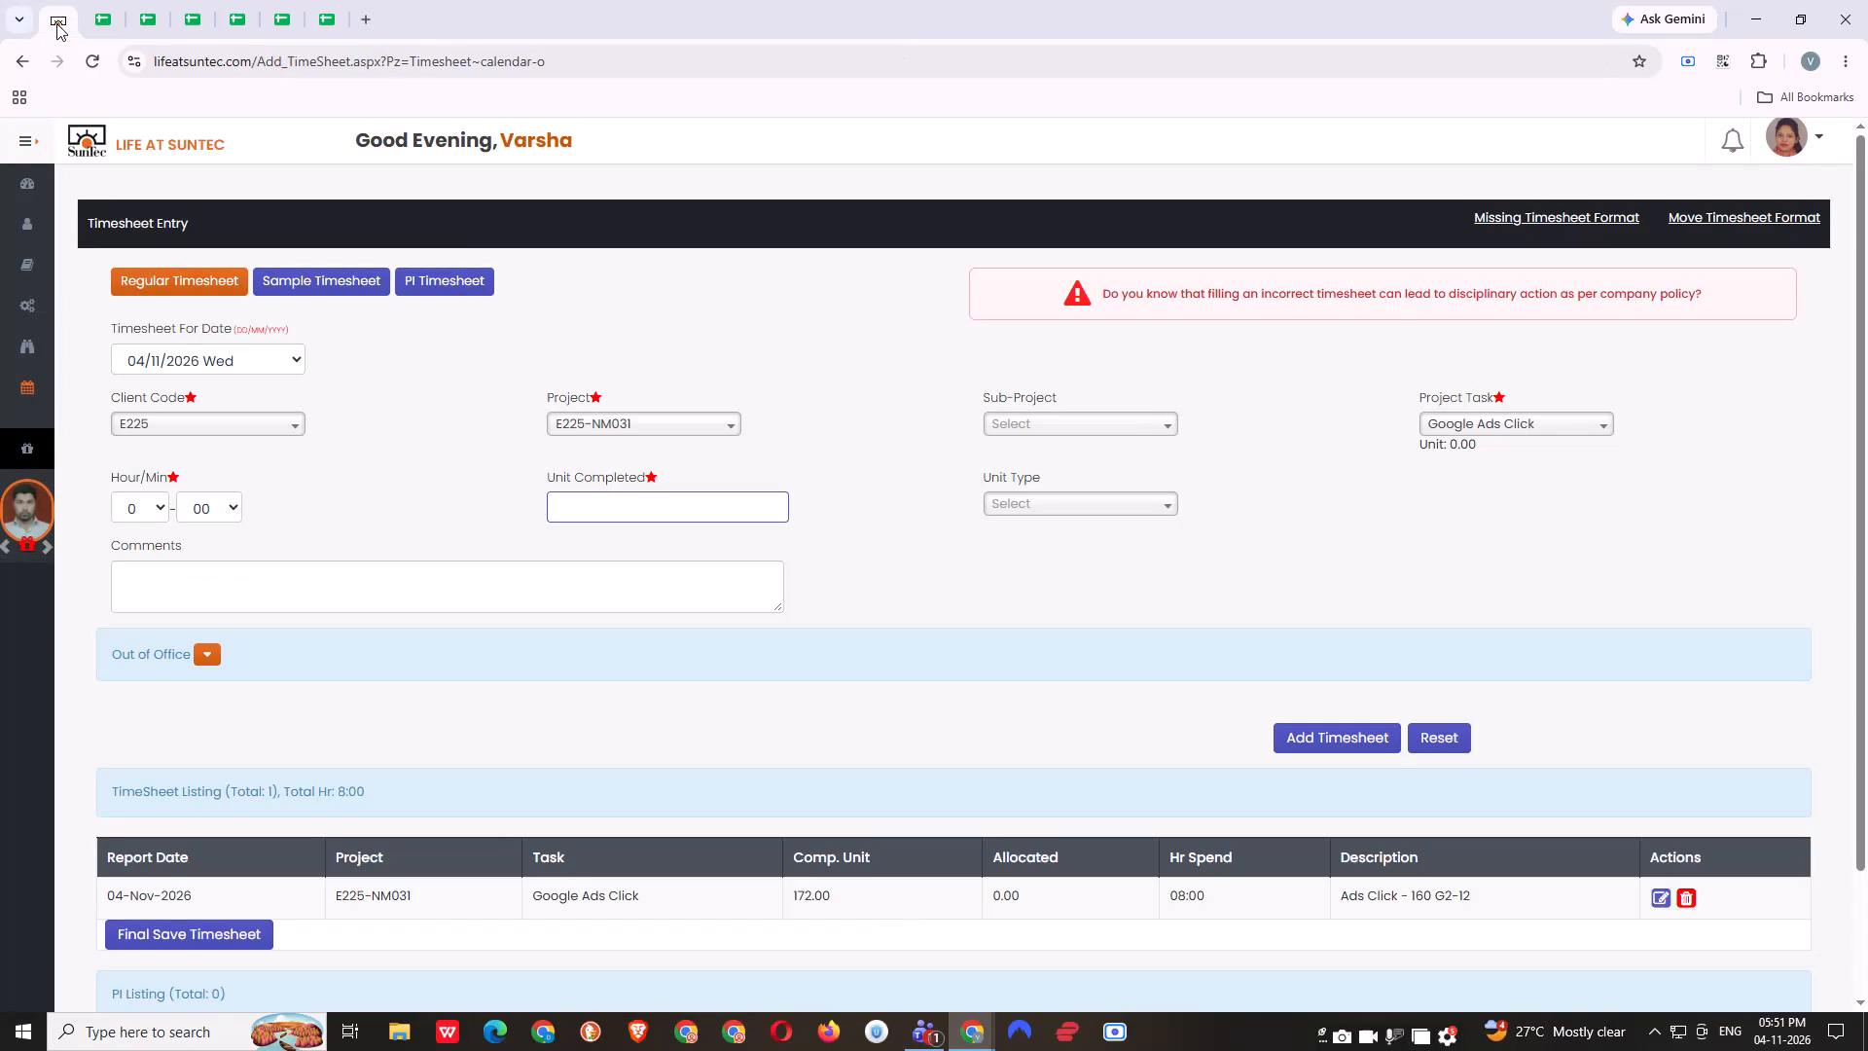
scroll(418, 634, down, 3)
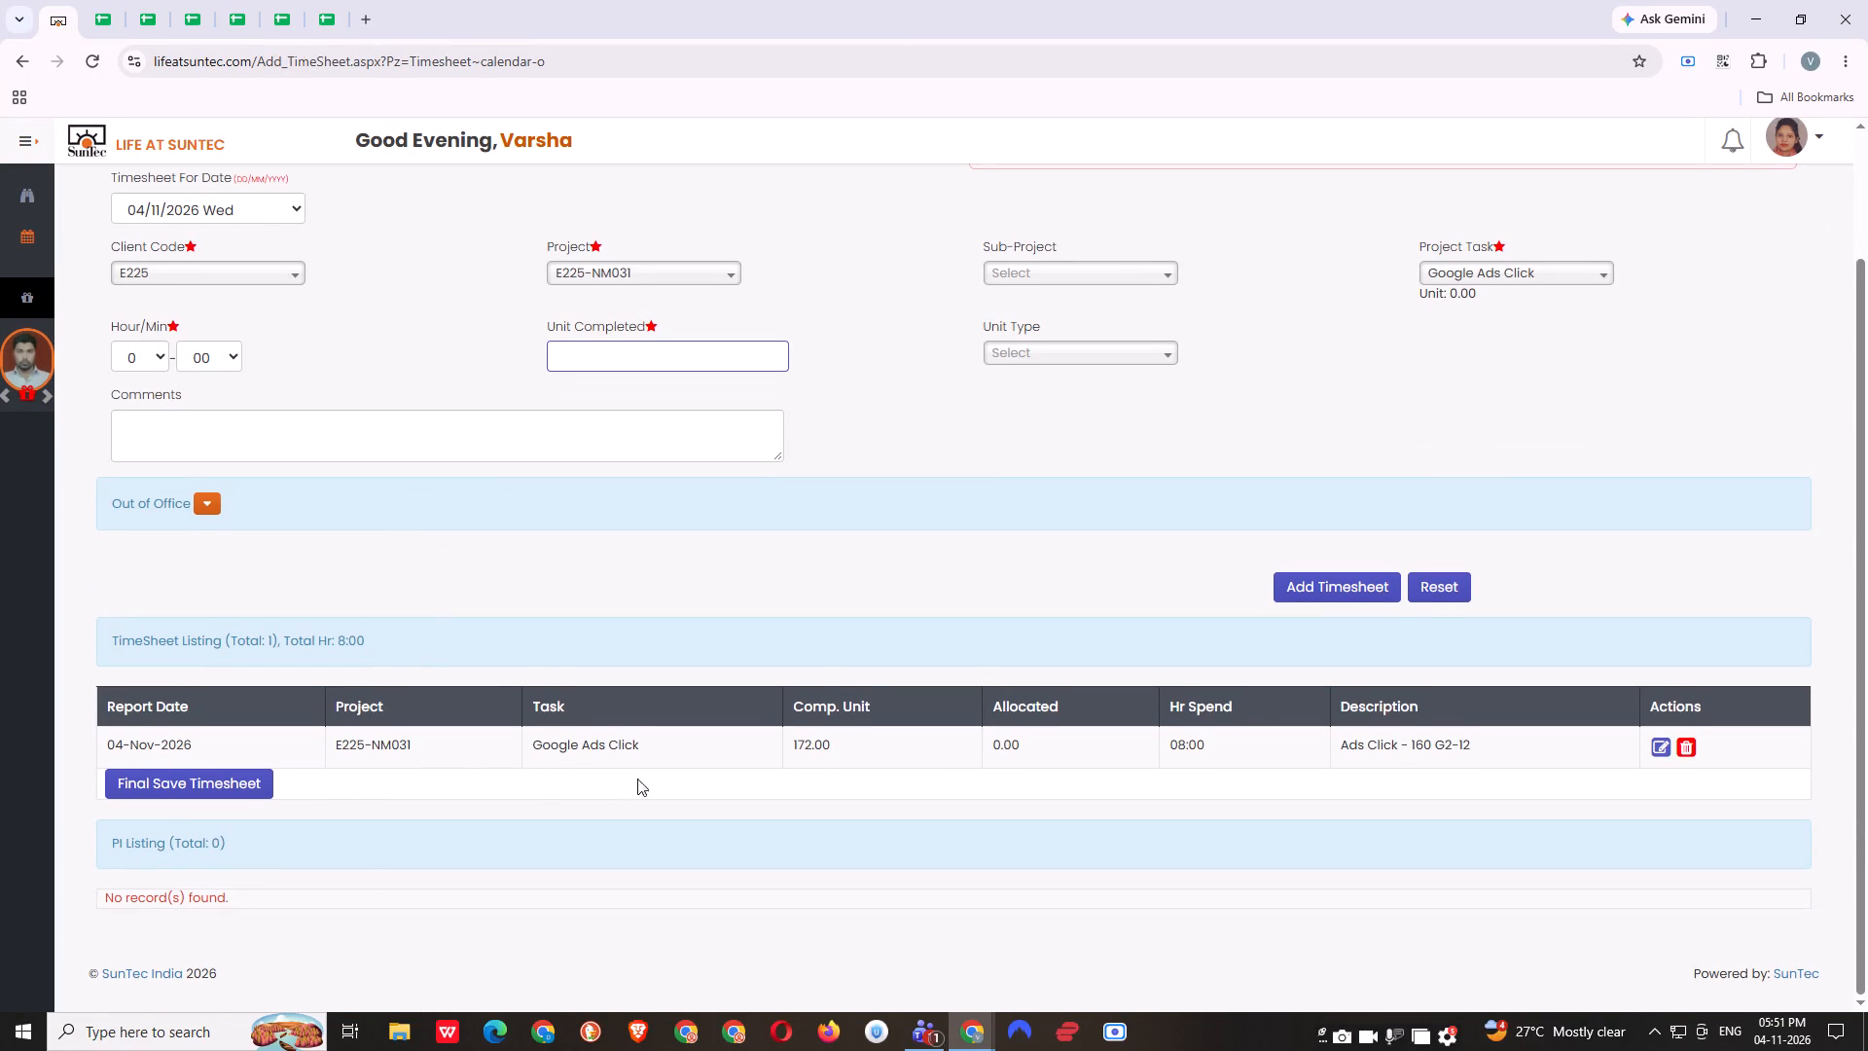
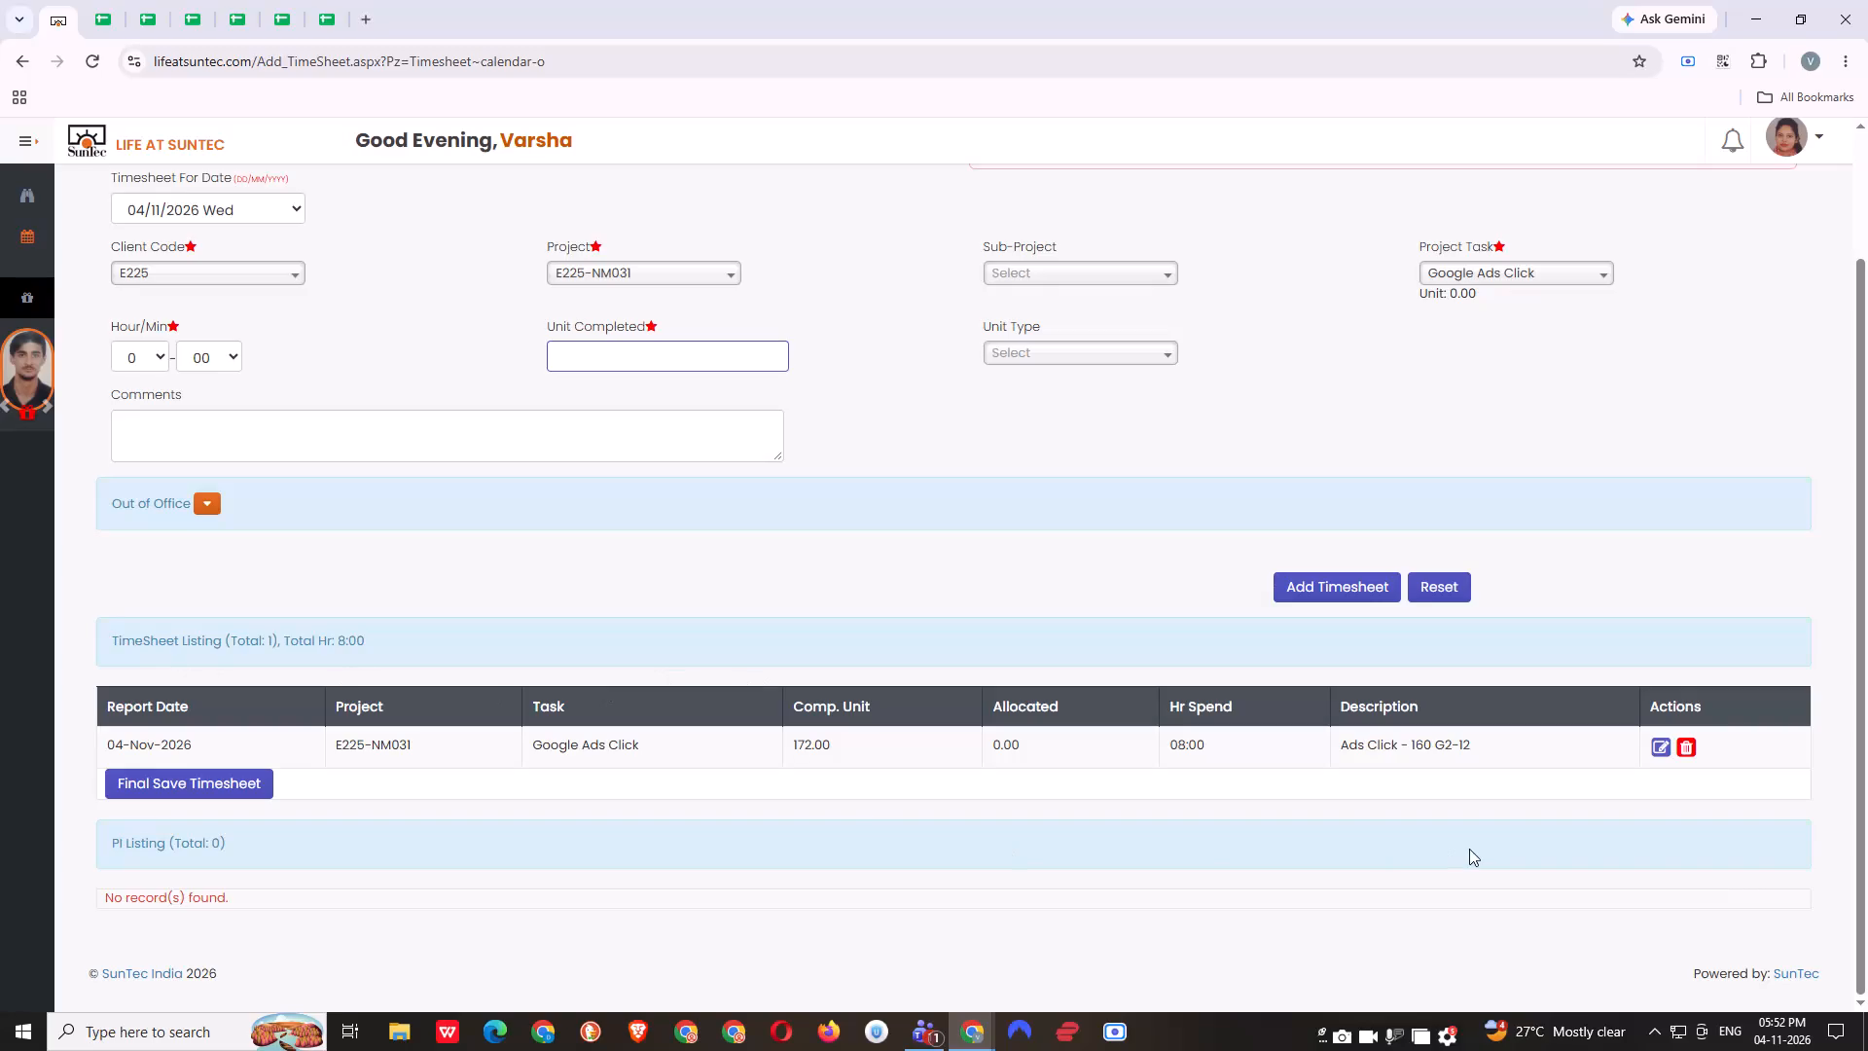
Final-save the 04-Nov-2026 timesheet containing the Google Ads Click entry for project E225-NM031.
click(169, 787)
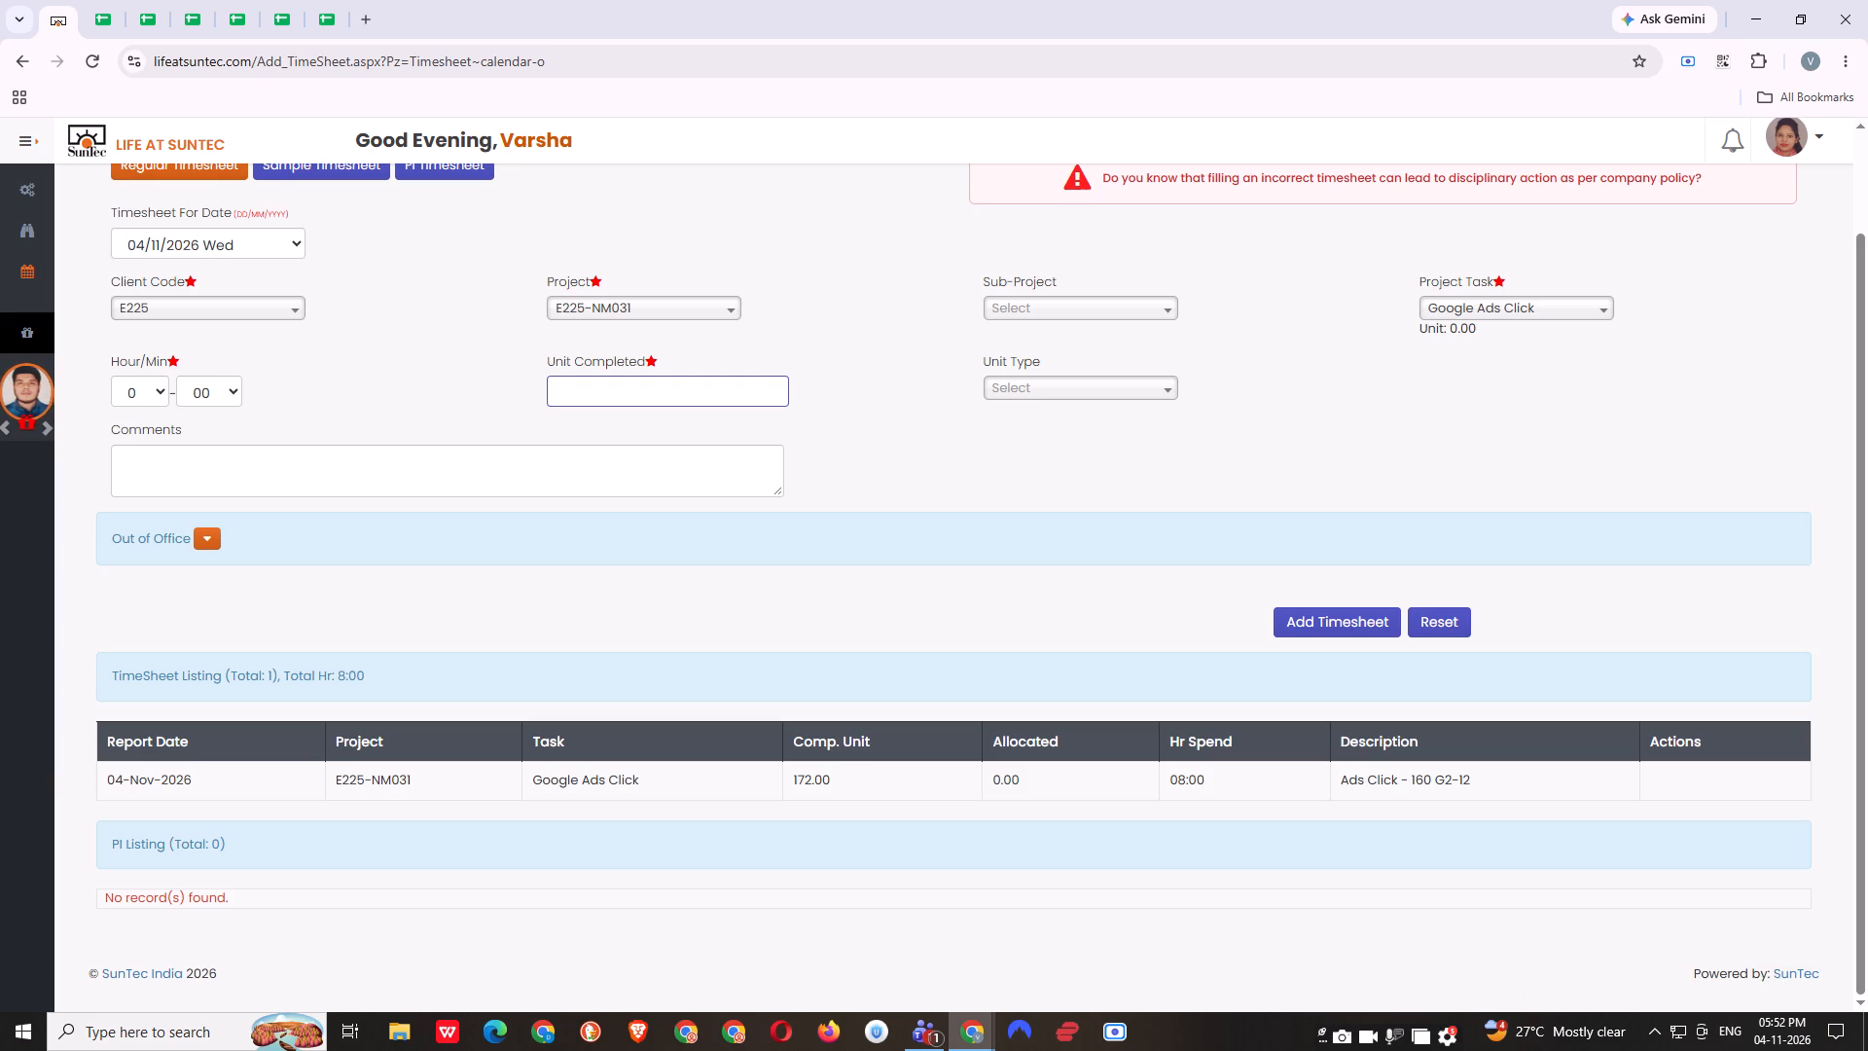
Check the 04-Nov-2026 entry on the dashboard and the timesheet entry page, finishing back on the dashboard.
scroll(90, 459, up, 2)
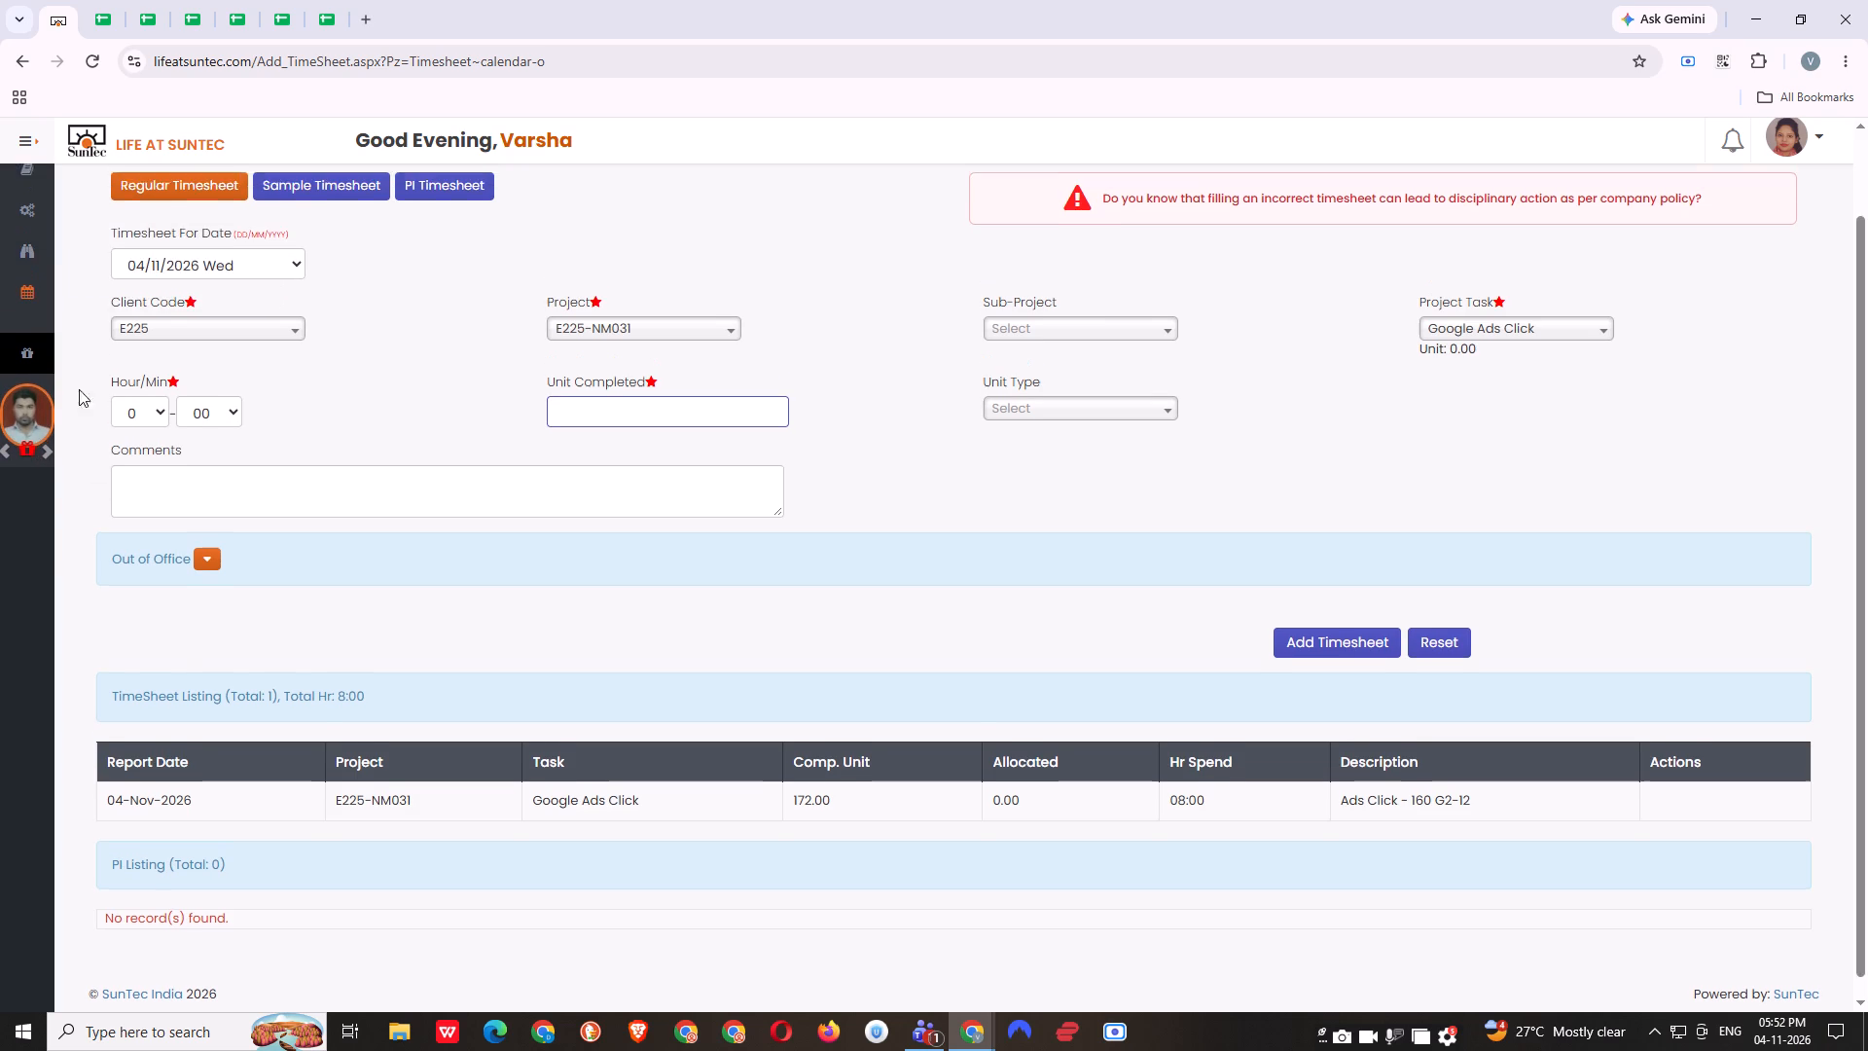
scroll(34, 238, up, 5)
click(22, 182)
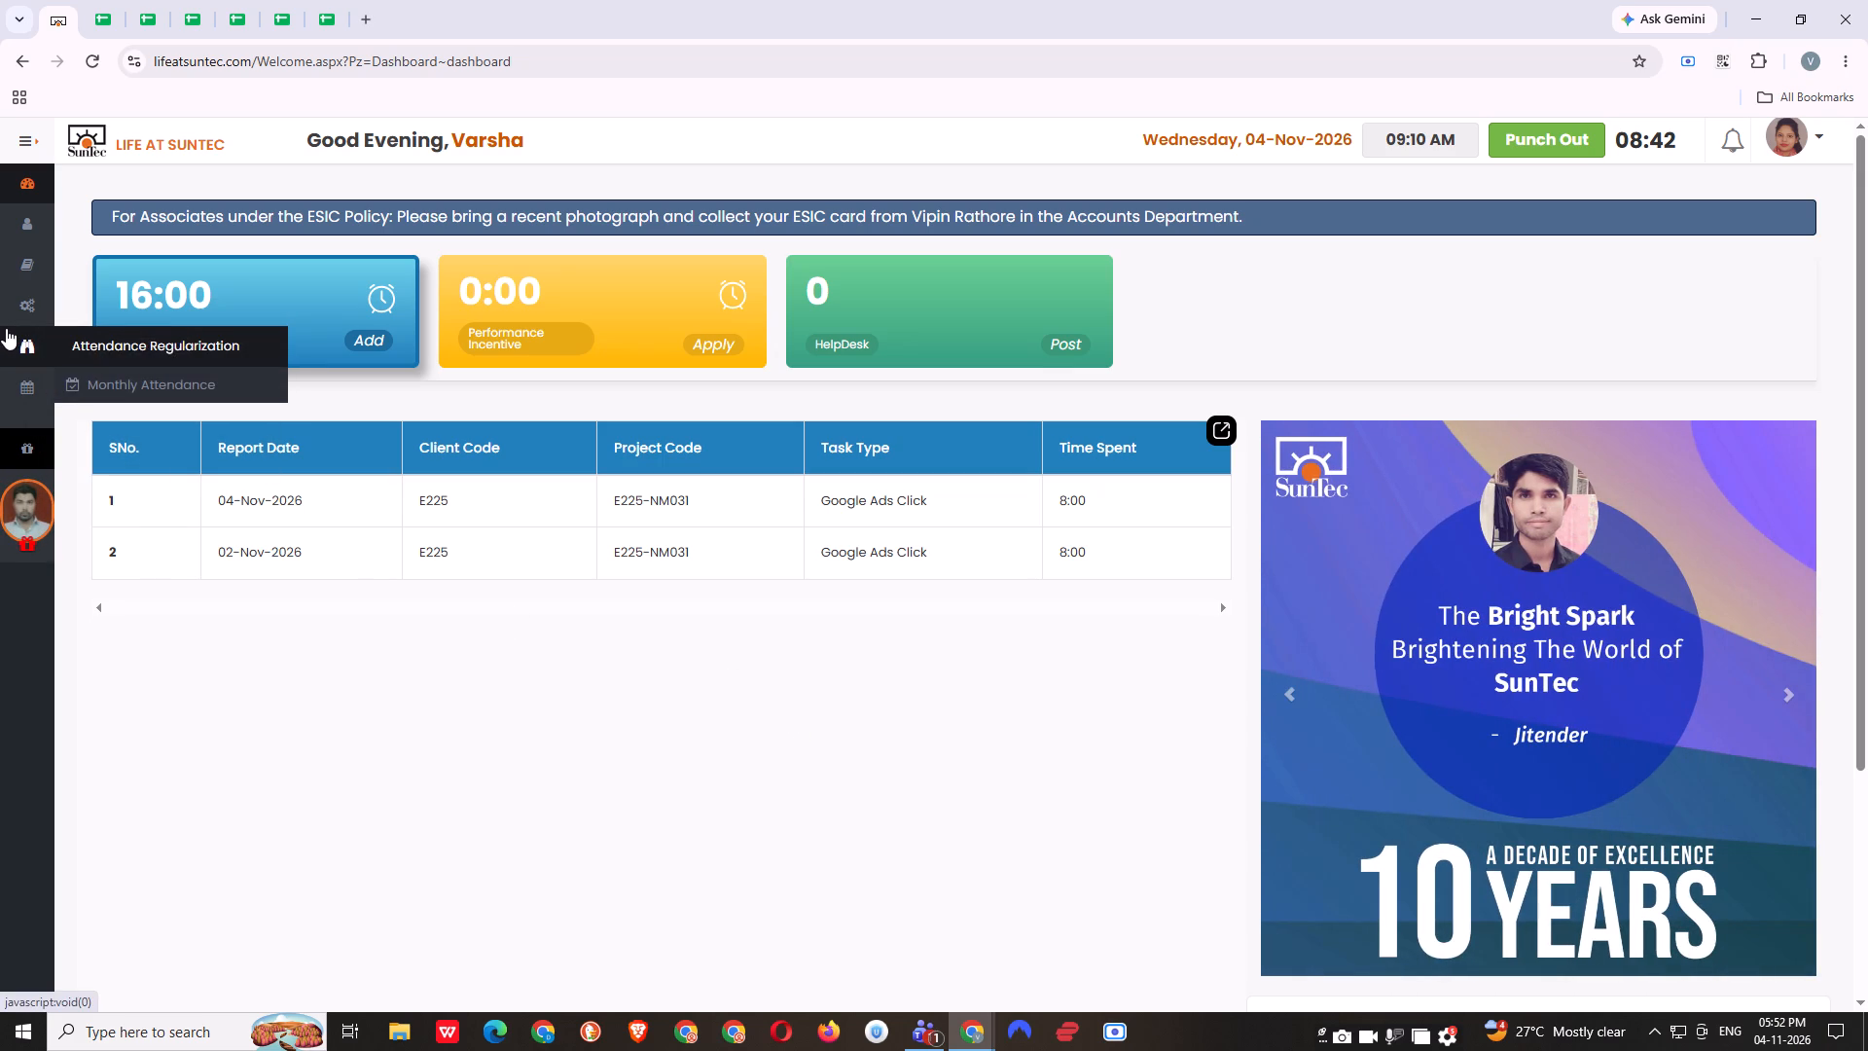
click(121, 435)
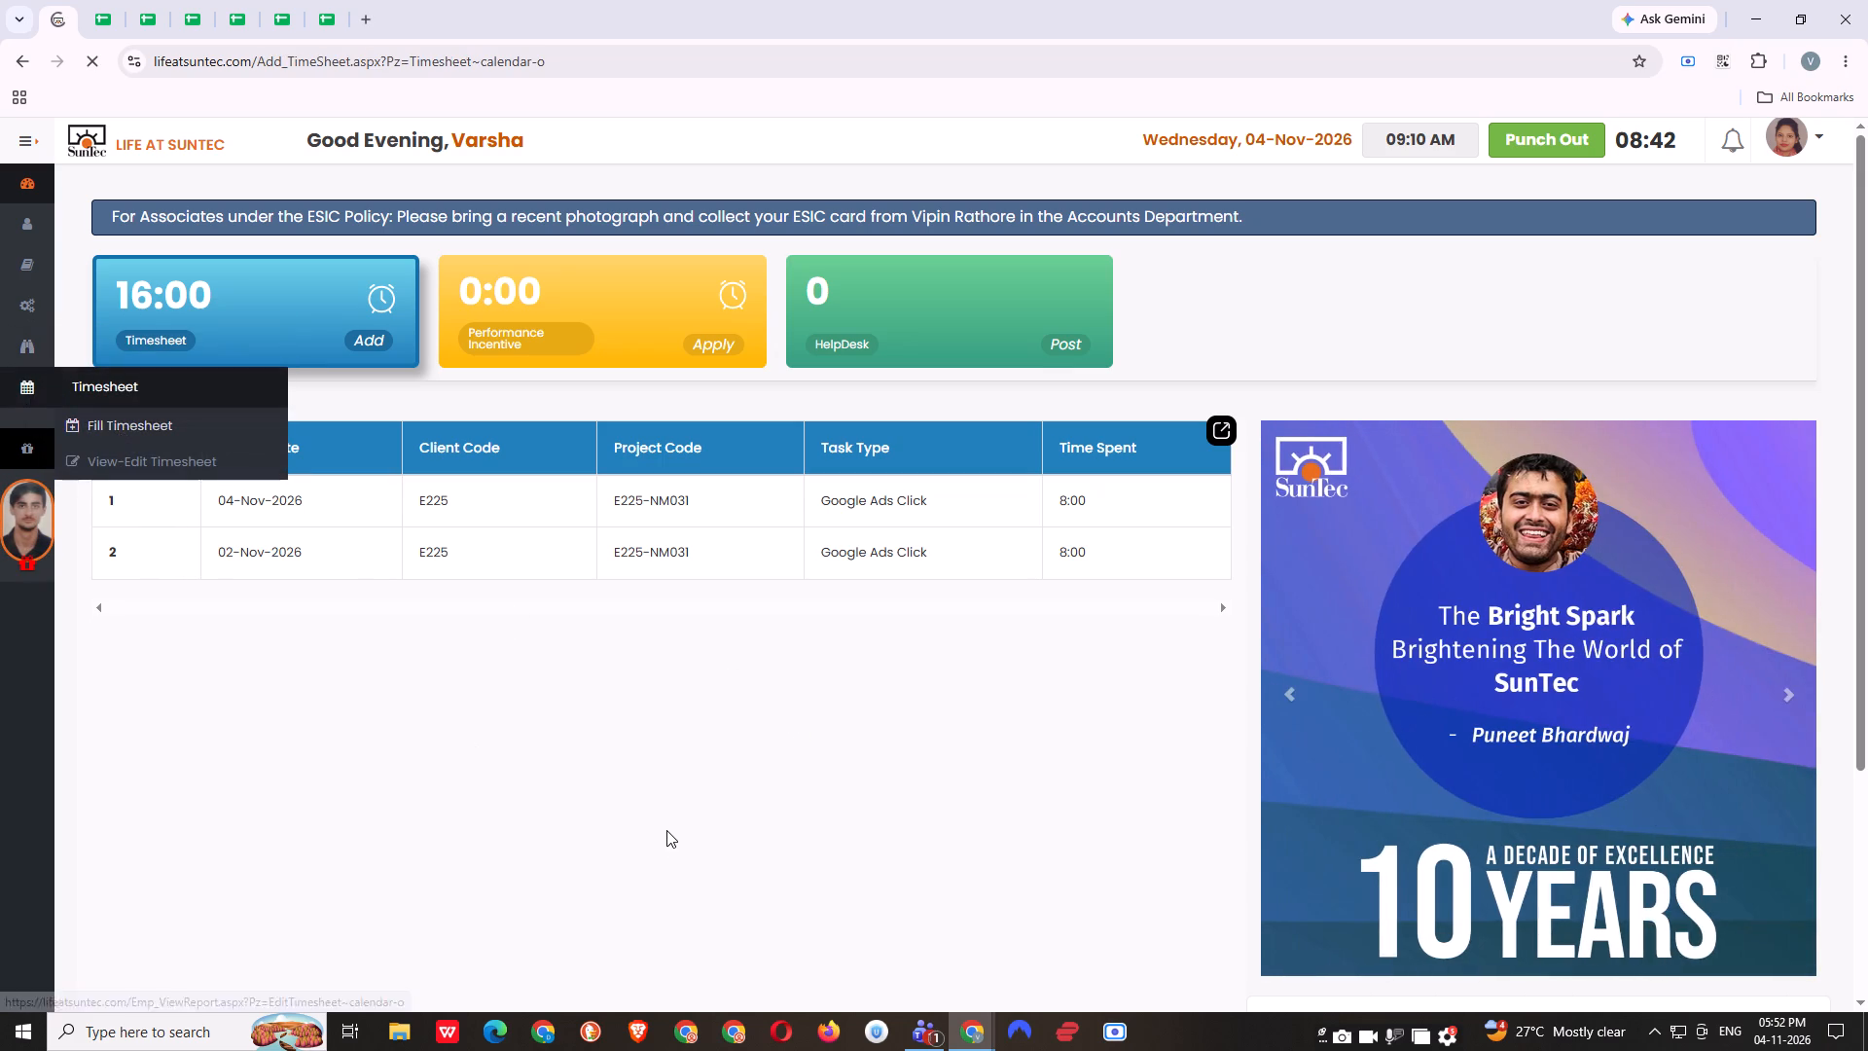
click(697, 358)
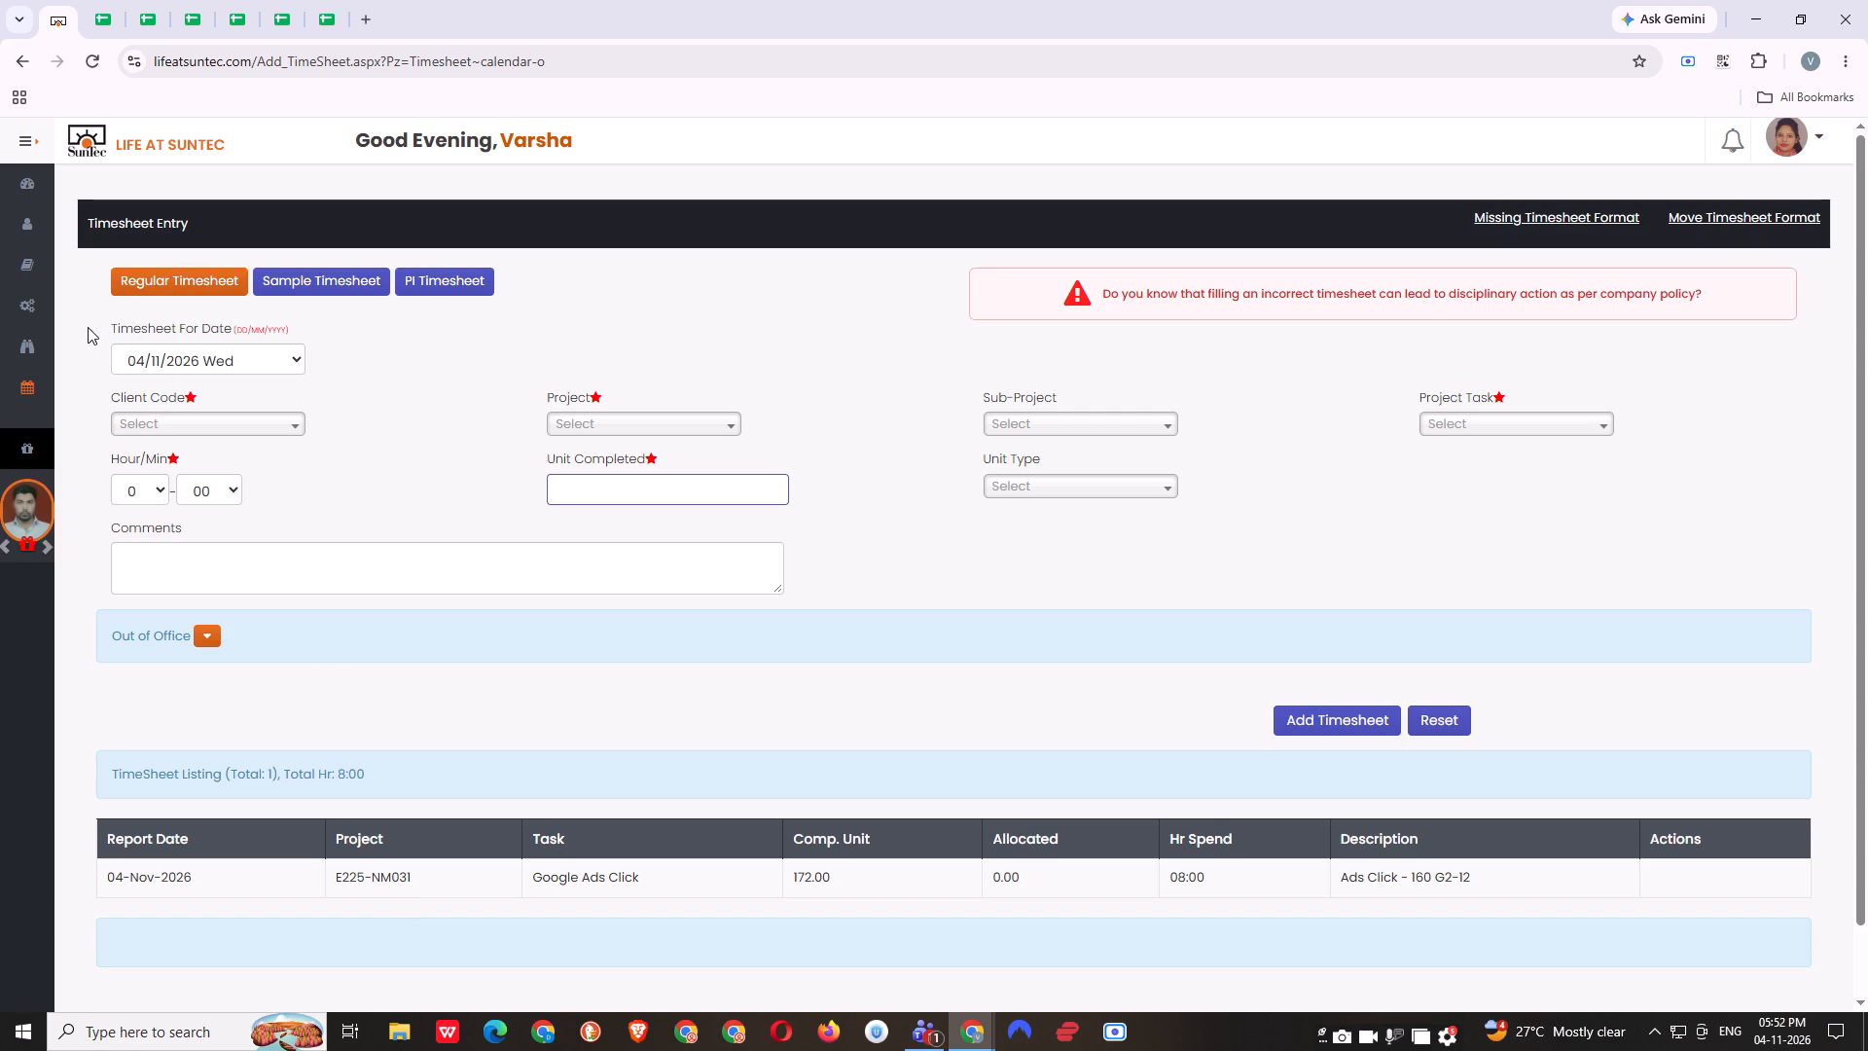
click(20, 183)
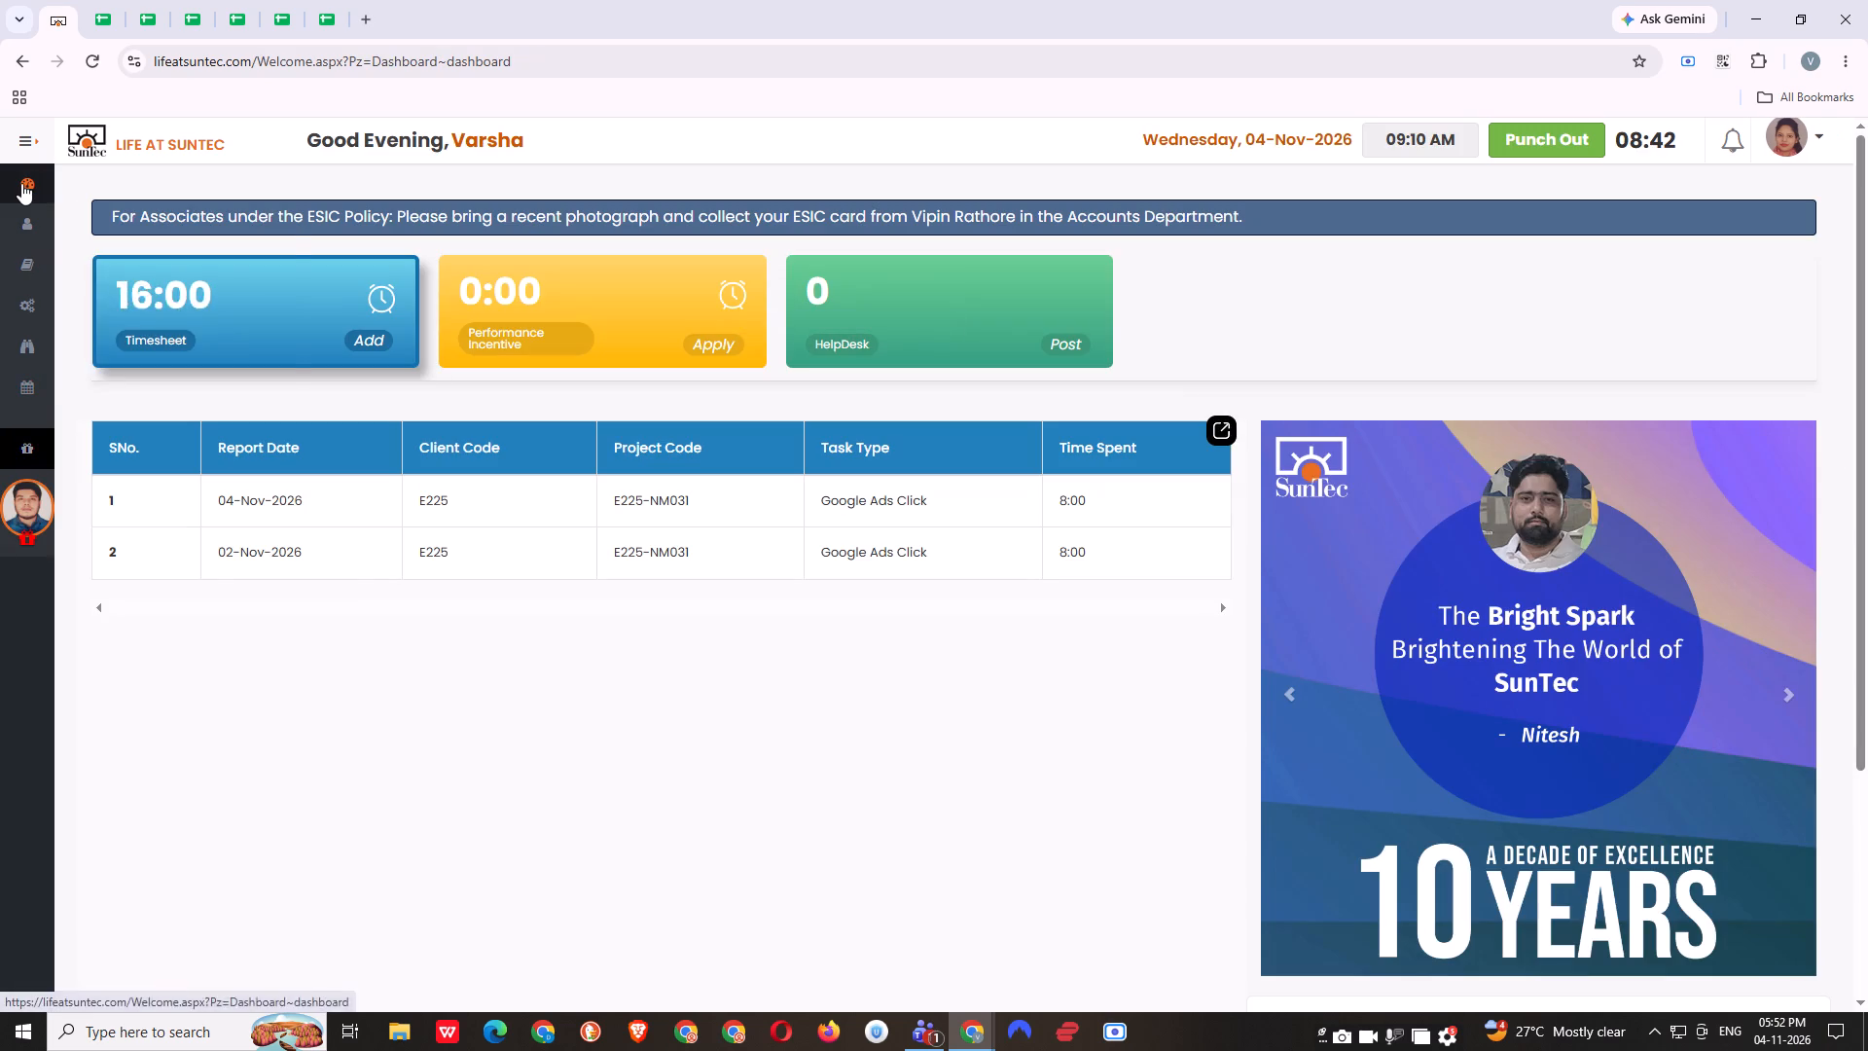